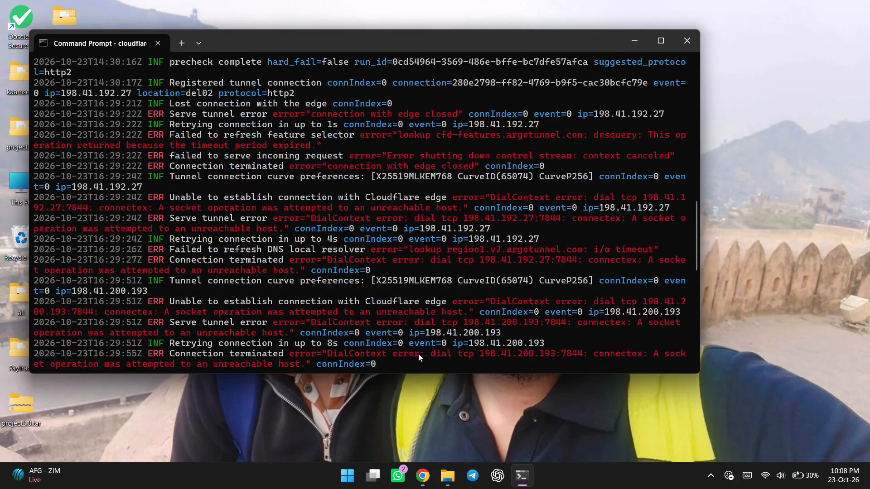
scroll(418, 354, down, 14)
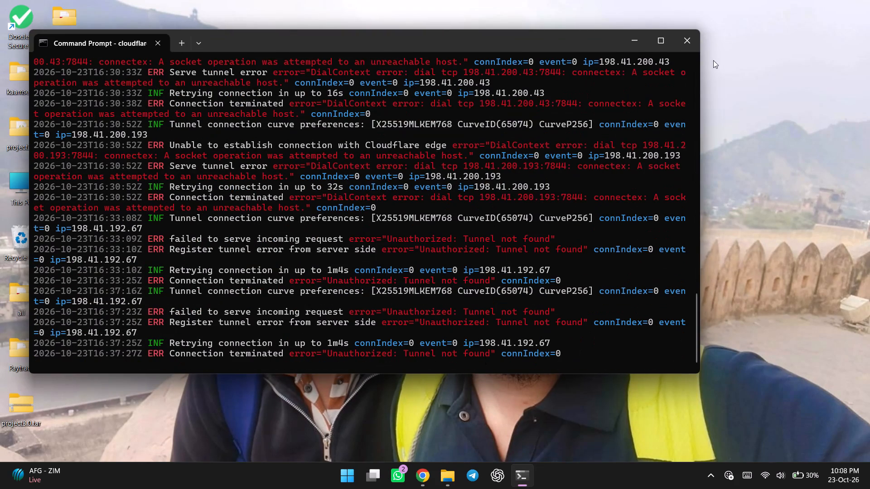
click(691, 36)
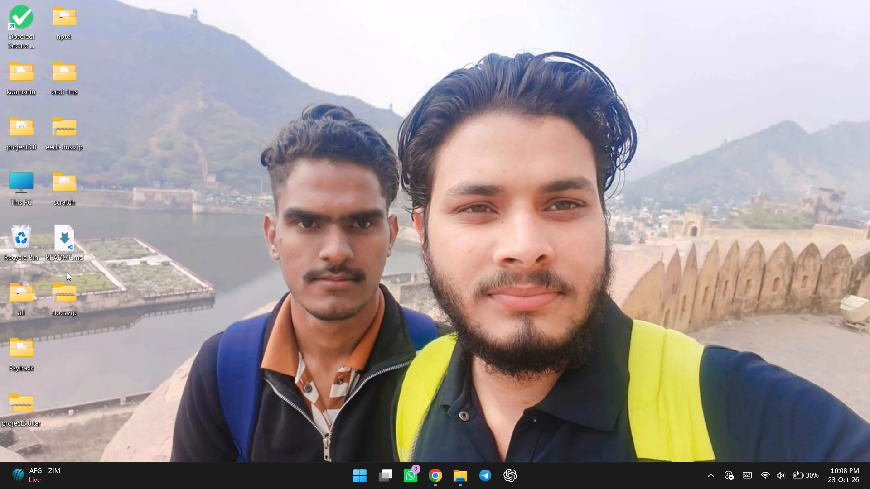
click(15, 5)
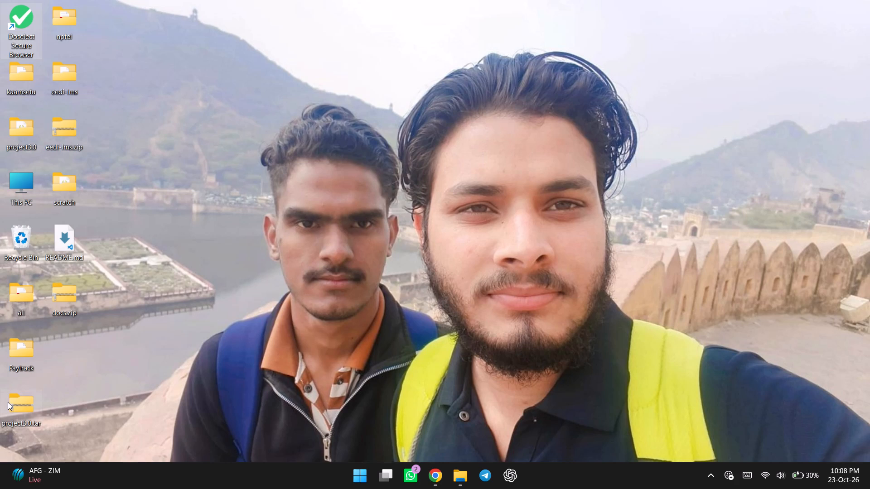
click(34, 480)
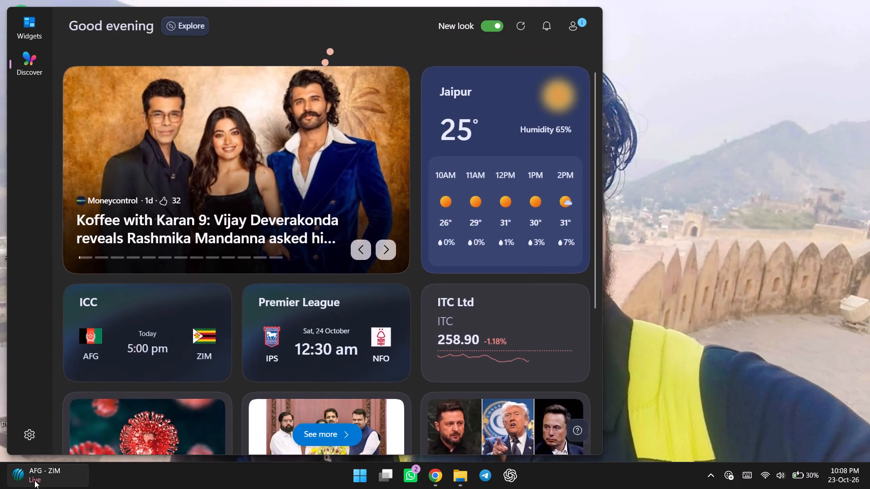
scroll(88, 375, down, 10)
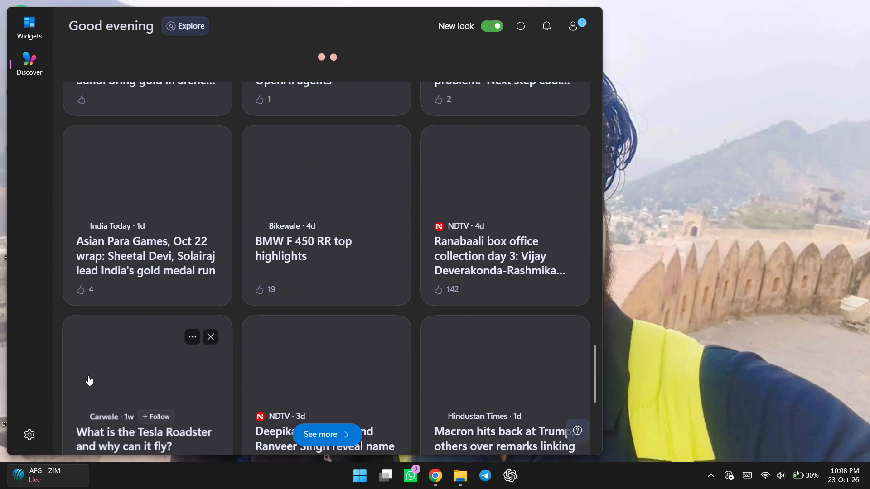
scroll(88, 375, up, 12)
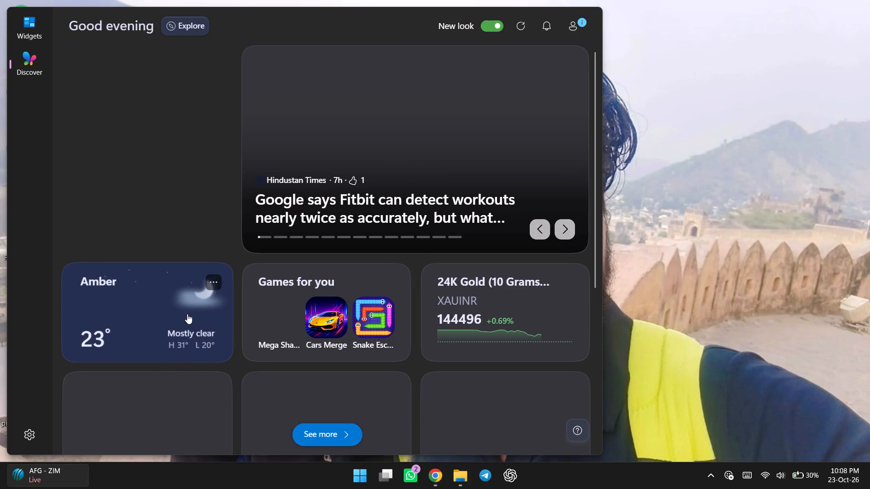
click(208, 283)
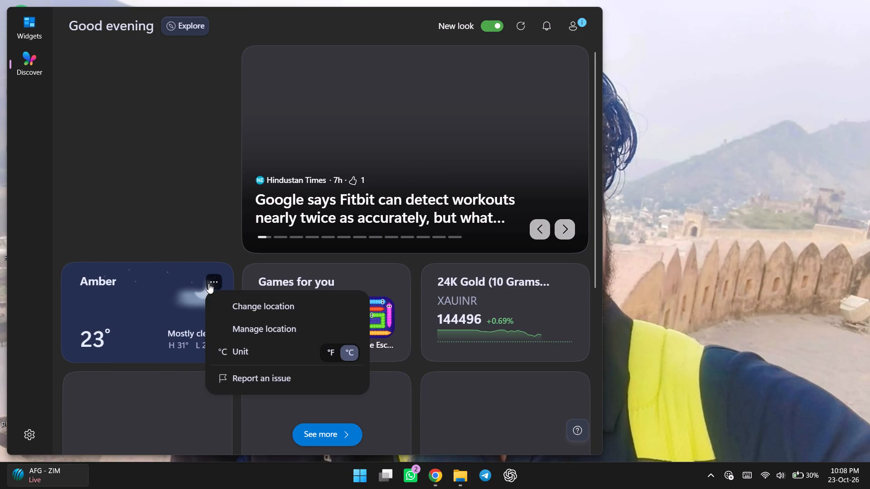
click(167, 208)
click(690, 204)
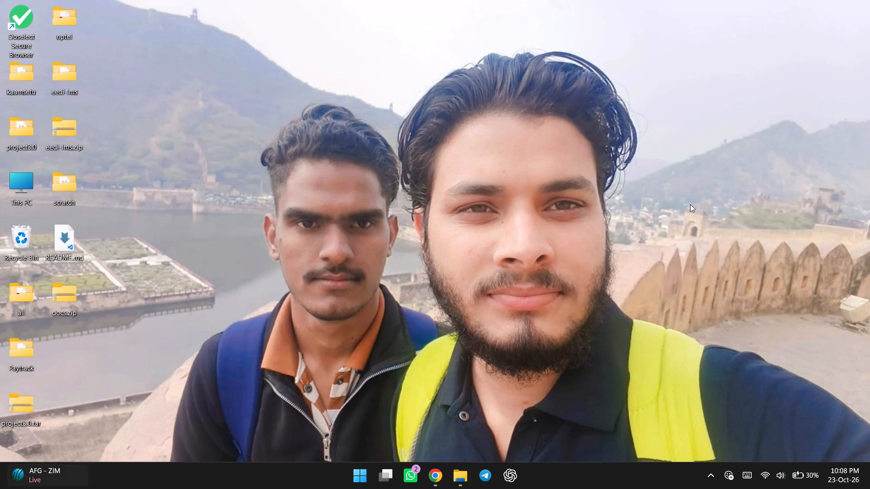
Open FEC28_Foundation_Case_Study_Completed.docx from the Downloads folder in Word.
click(461, 472)
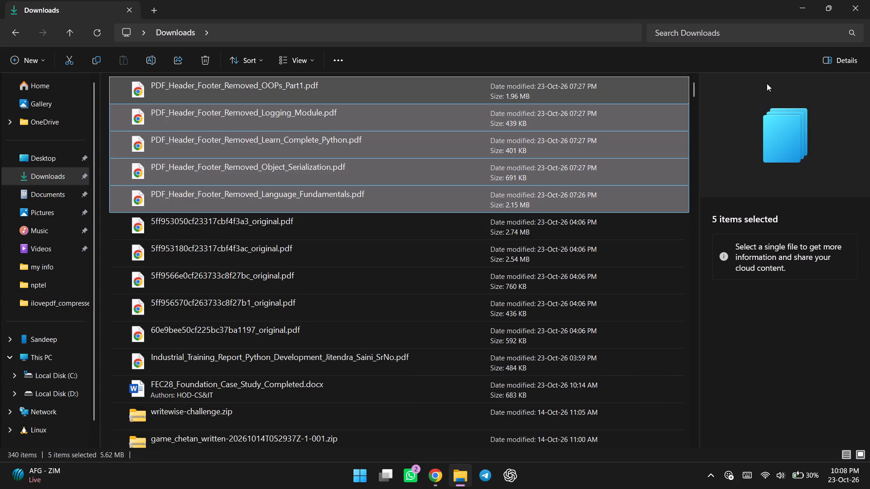
click(767, 83)
click(462, 260)
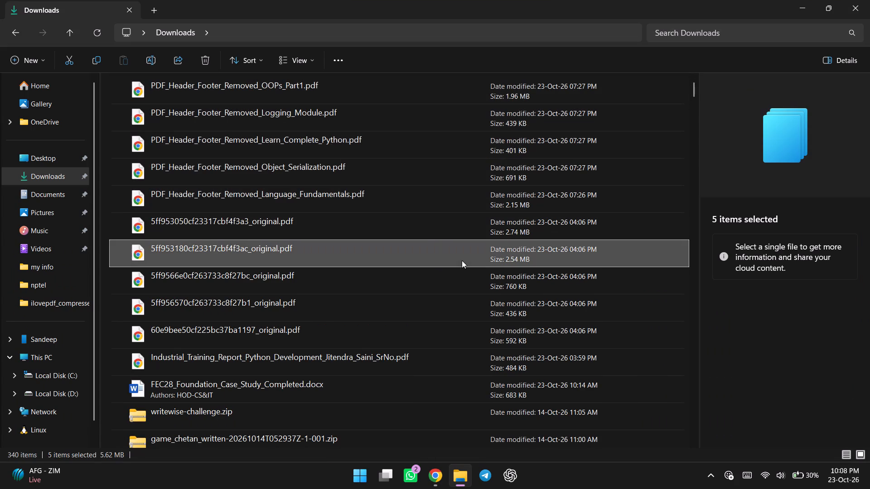
click(432, 244)
click(386, 229)
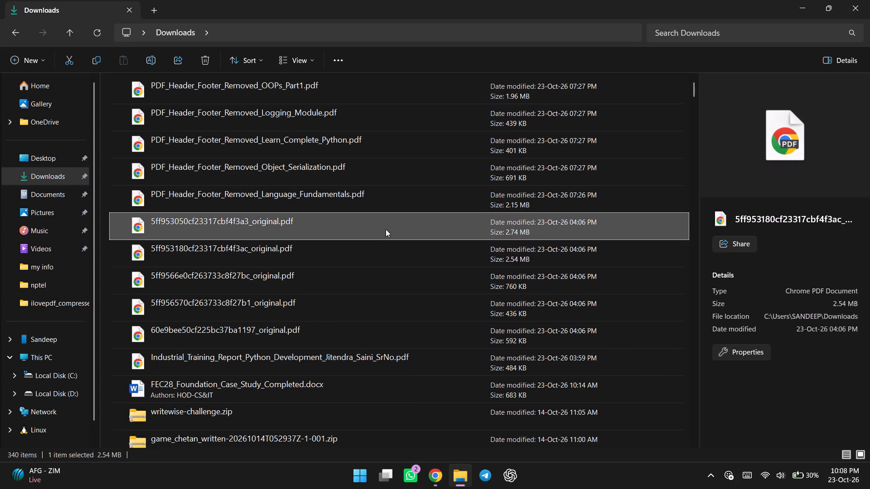
click(342, 267)
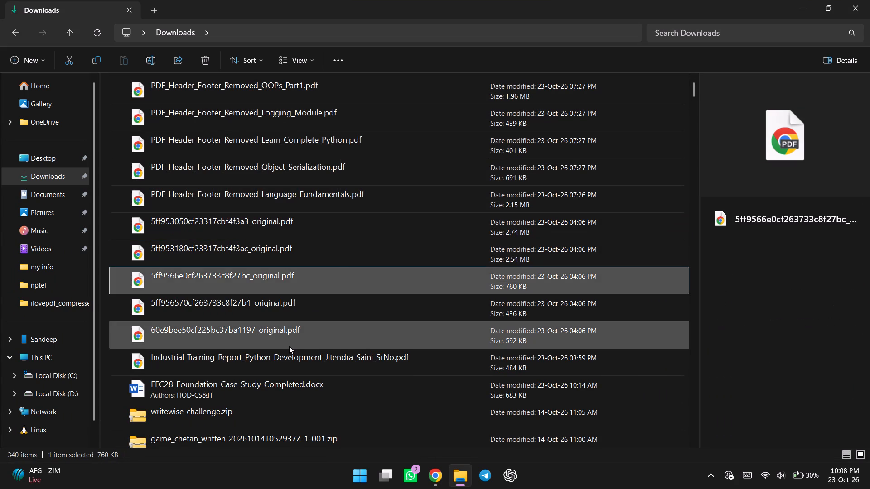
click(289, 346)
click(285, 353)
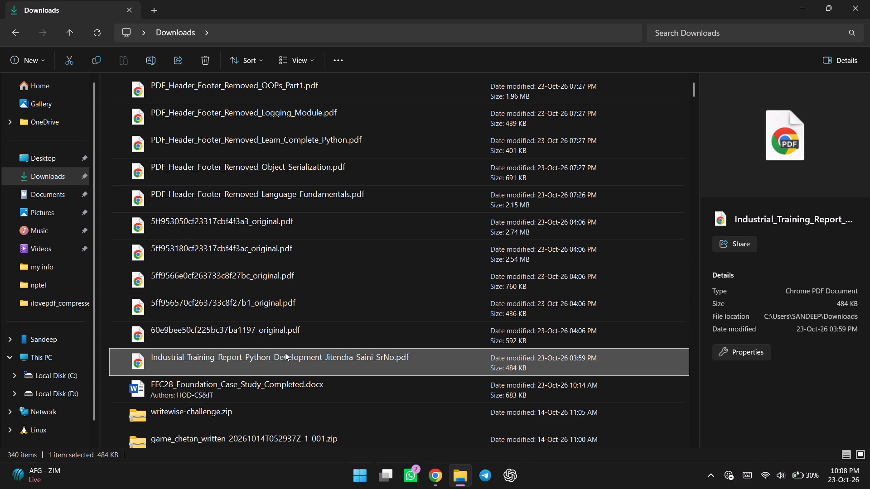
click(214, 378)
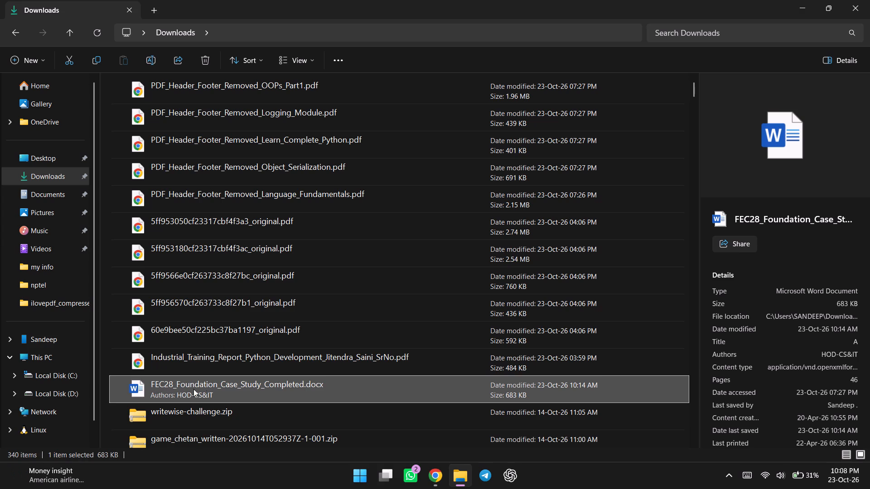
triple_click(208, 390)
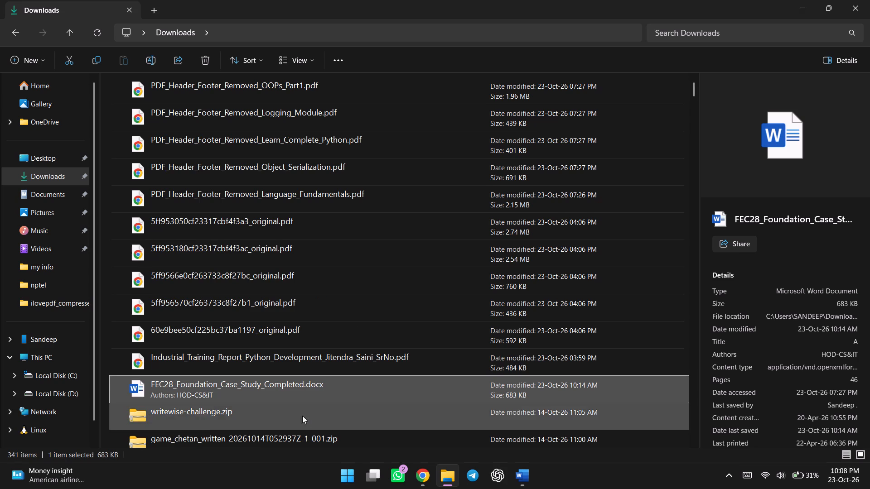
double_click(322, 387)
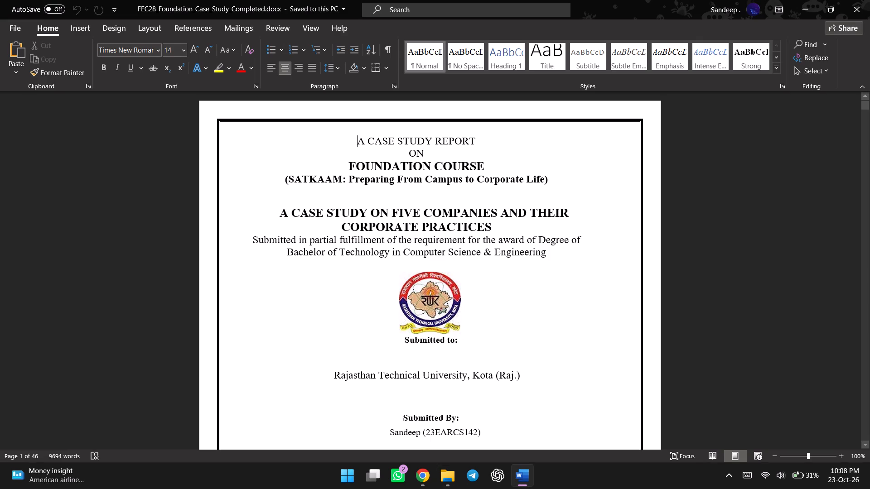
Look through the report's opening pages, including the cover, certificate and acknowledgement, and view many pages at once at 30% zoom.
scroll(367, 217, down, 2)
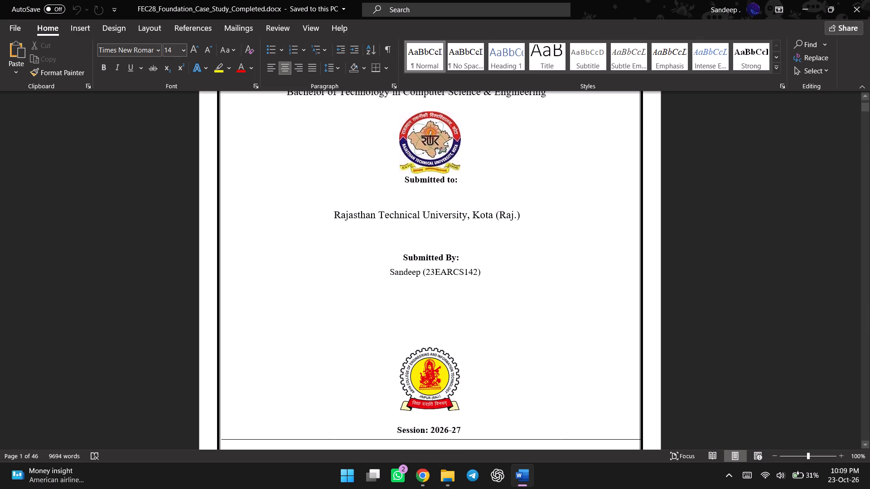
scroll(422, 227, down, 2)
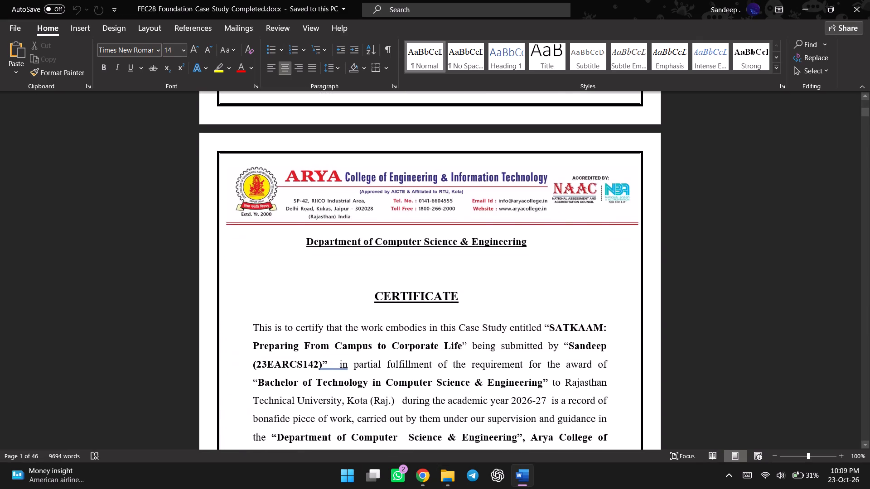
scroll(396, 249, down, 1)
scroll(393, 290, down, 3)
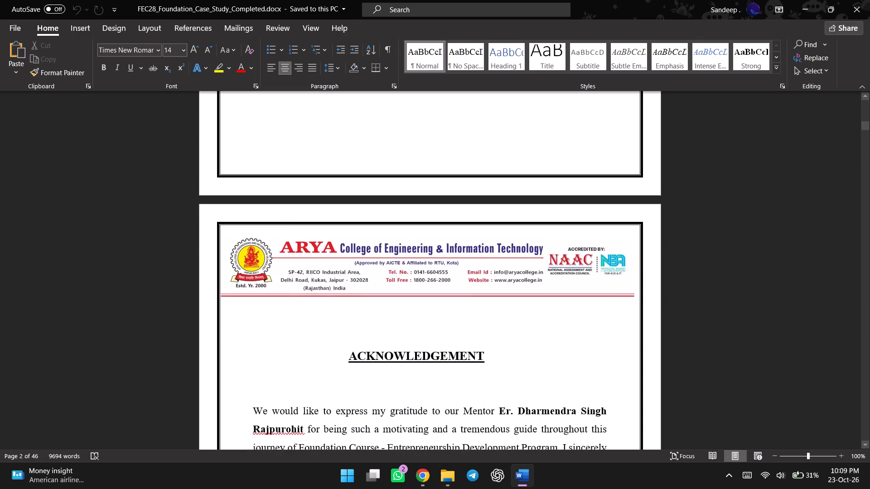
scroll(393, 290, down, 1)
ctrl+scroll(393, 290, down, 7)
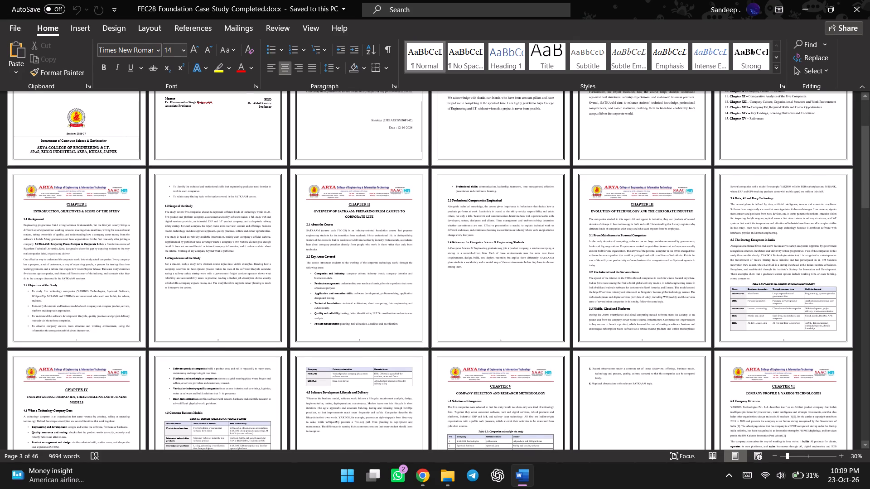
Delete the Arya College letterhead images above the Chapter I, Chapter II and Chapter III headings.
scroll(357, 189, up, 1)
click(48, 217)
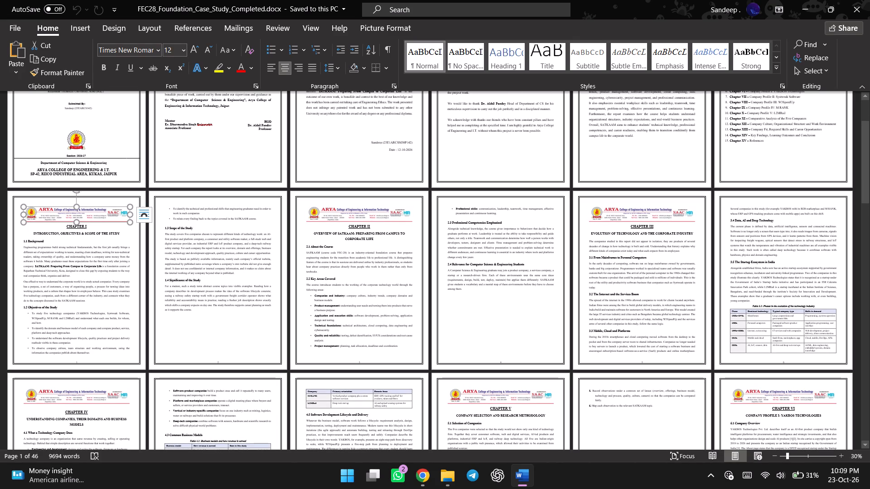
key(BackSpace)
click(337, 216)
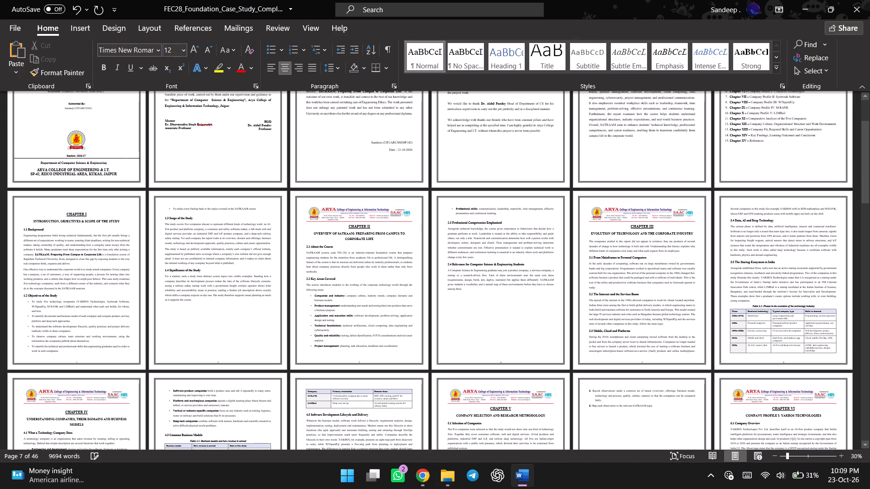
key(BackSpace)
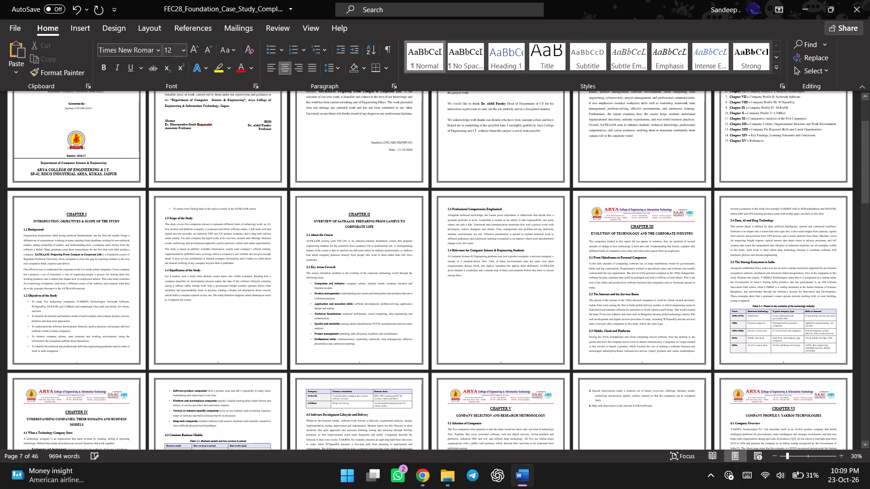
click(611, 212)
key(BackSpace)
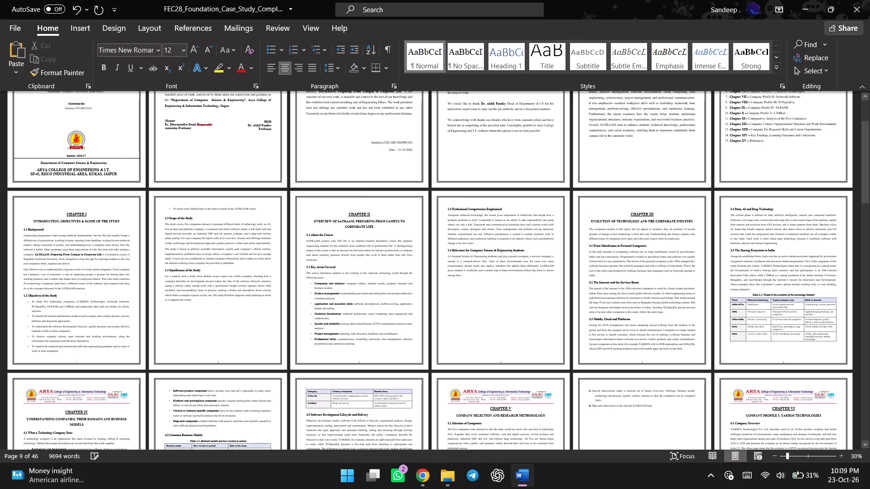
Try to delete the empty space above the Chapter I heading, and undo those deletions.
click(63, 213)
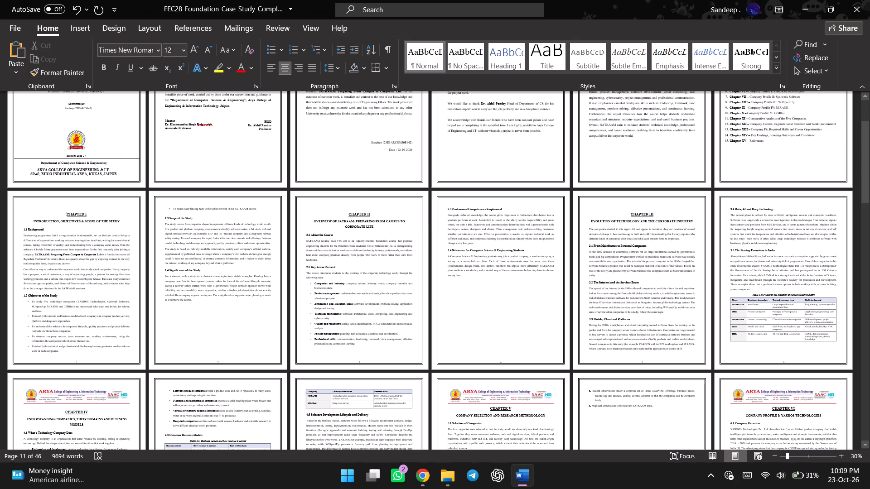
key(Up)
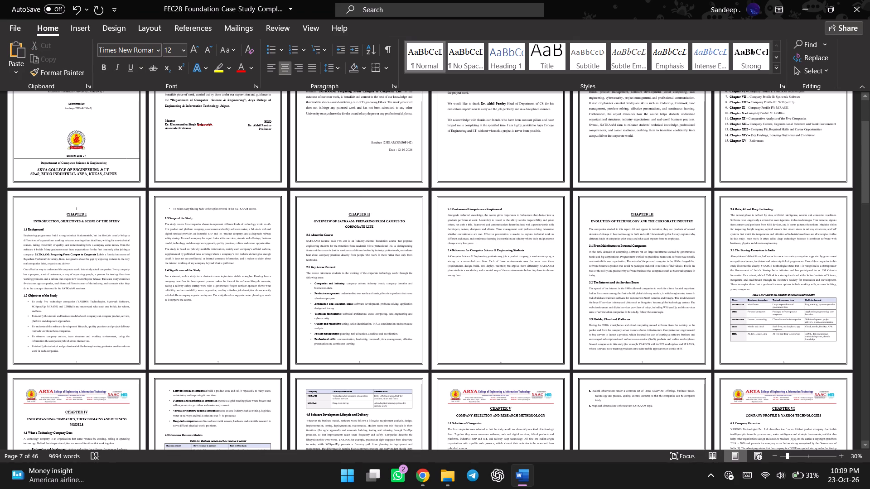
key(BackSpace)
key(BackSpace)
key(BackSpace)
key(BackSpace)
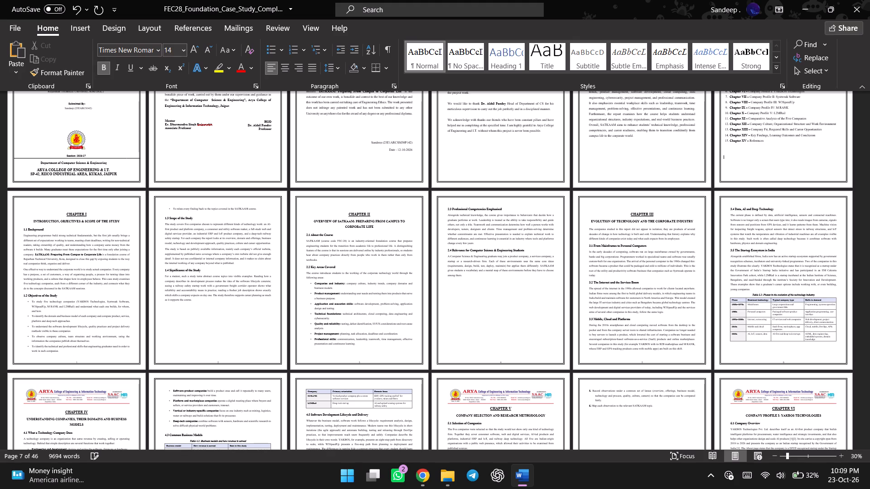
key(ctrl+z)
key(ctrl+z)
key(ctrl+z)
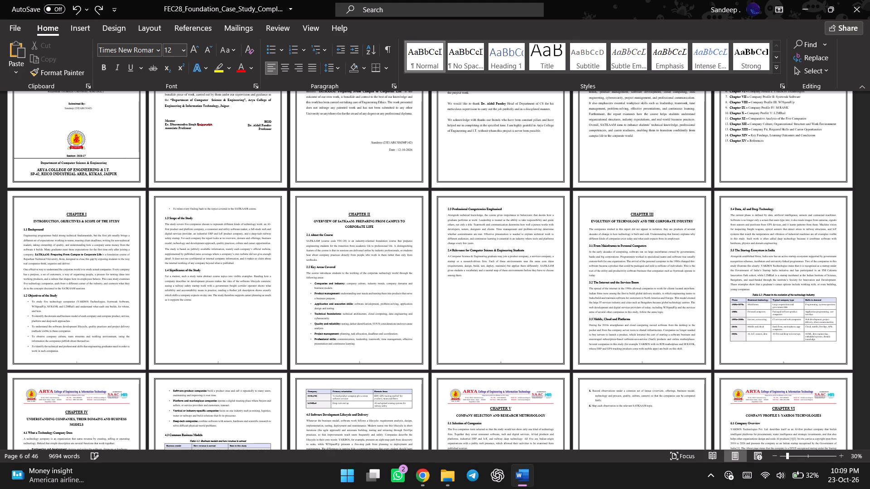
Delete the blank line above the Chapter I heading.
click(65, 213)
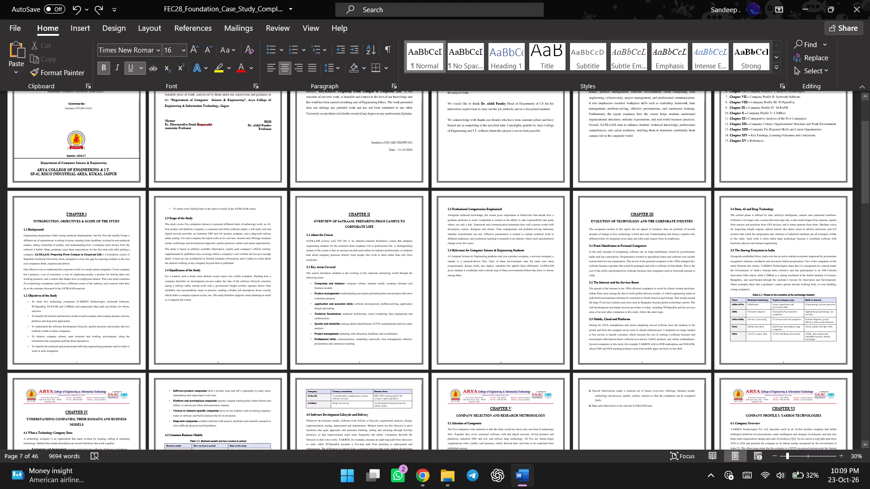
drag(65, 213, 62, 211)
drag(62, 211, 59, 205)
drag(61, 205, 64, 216)
drag(64, 216, 66, 217)
key(BackSpace)
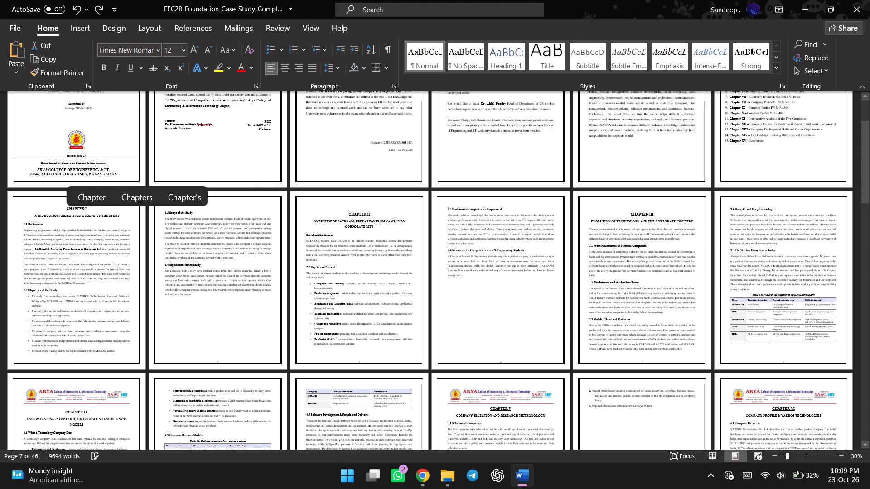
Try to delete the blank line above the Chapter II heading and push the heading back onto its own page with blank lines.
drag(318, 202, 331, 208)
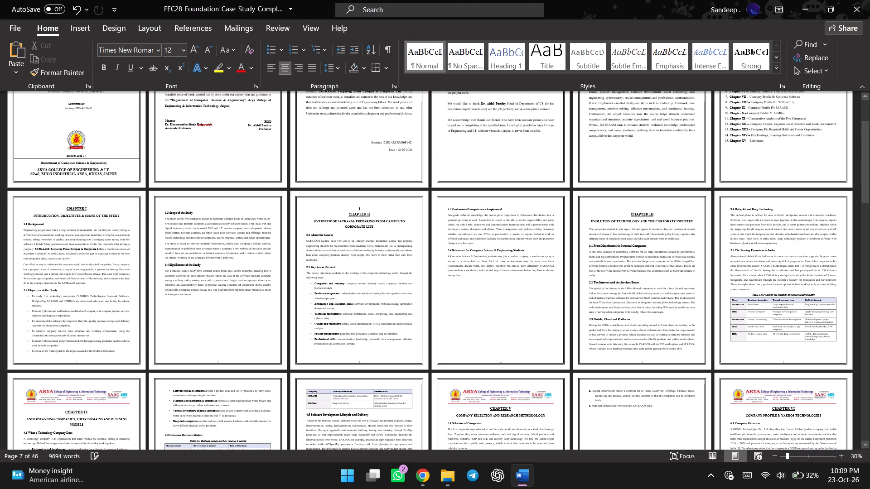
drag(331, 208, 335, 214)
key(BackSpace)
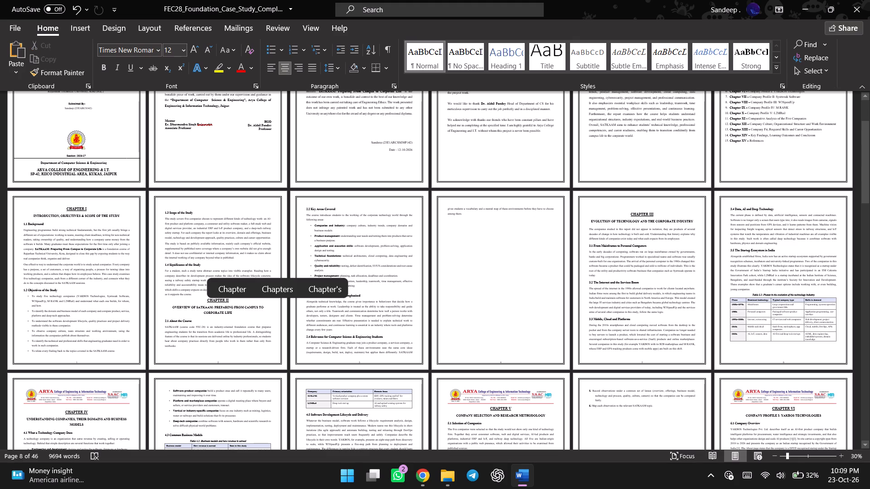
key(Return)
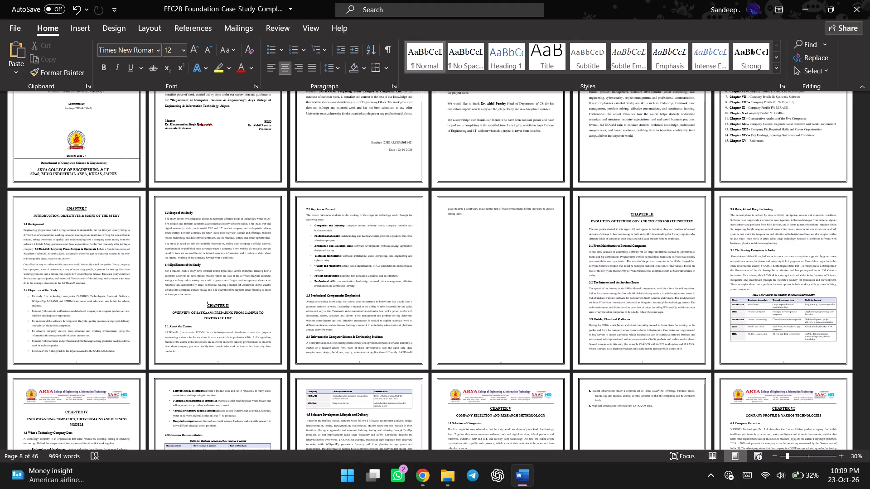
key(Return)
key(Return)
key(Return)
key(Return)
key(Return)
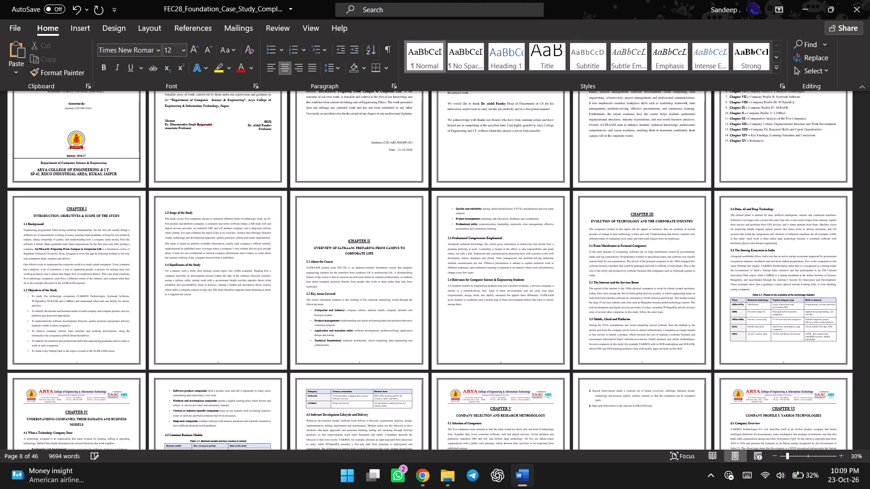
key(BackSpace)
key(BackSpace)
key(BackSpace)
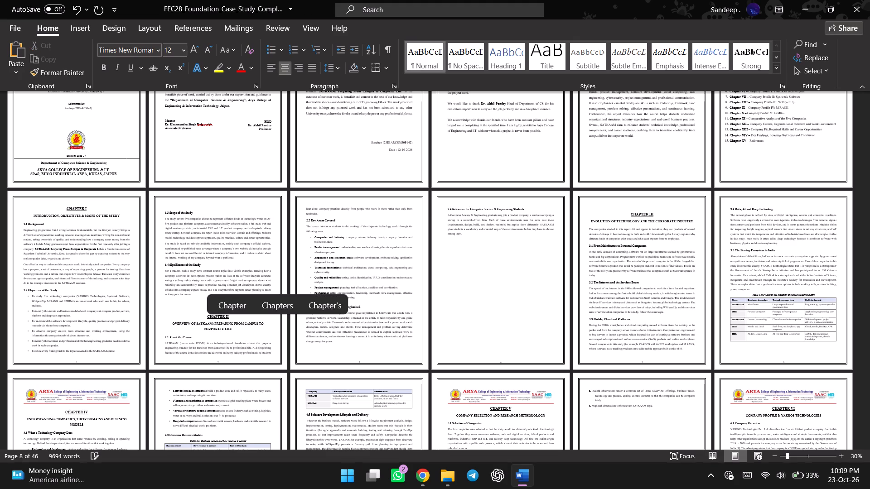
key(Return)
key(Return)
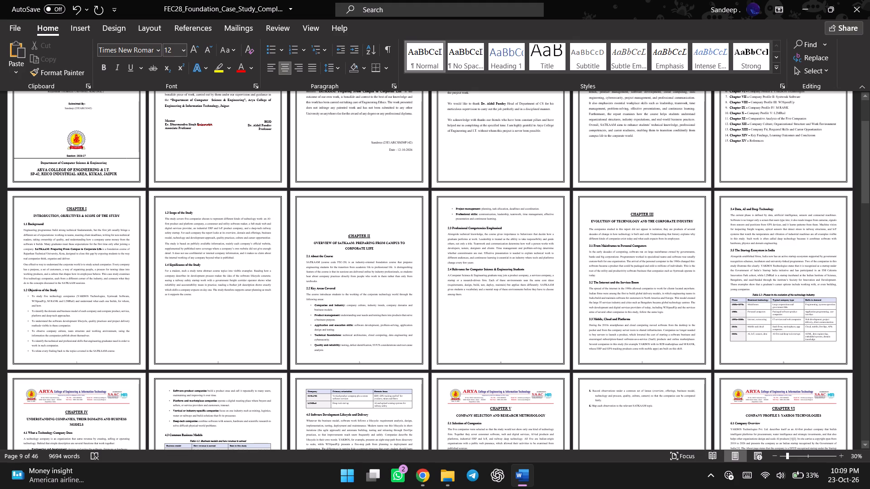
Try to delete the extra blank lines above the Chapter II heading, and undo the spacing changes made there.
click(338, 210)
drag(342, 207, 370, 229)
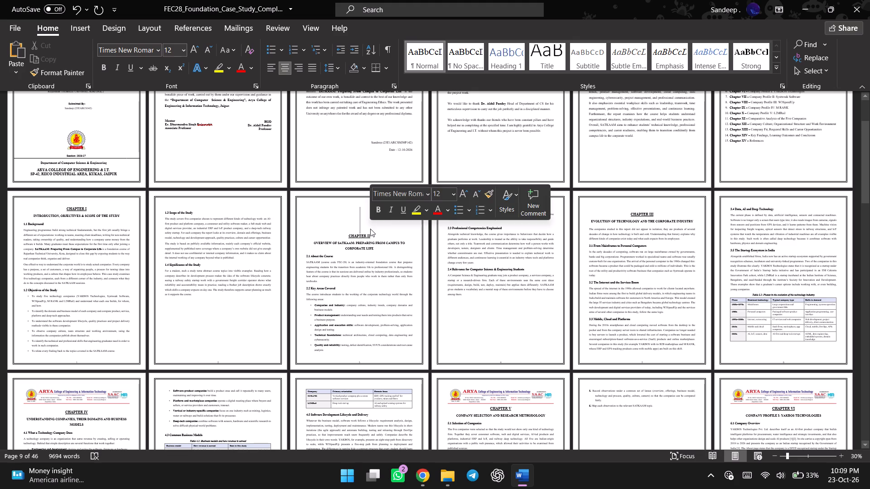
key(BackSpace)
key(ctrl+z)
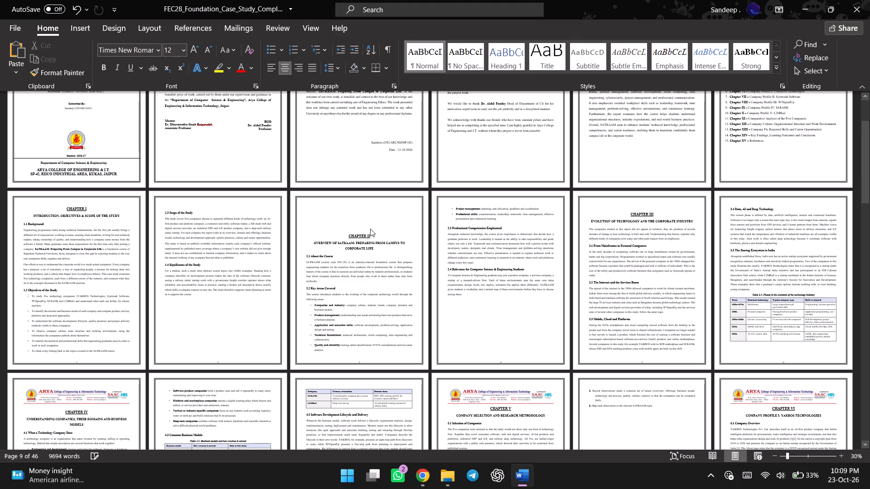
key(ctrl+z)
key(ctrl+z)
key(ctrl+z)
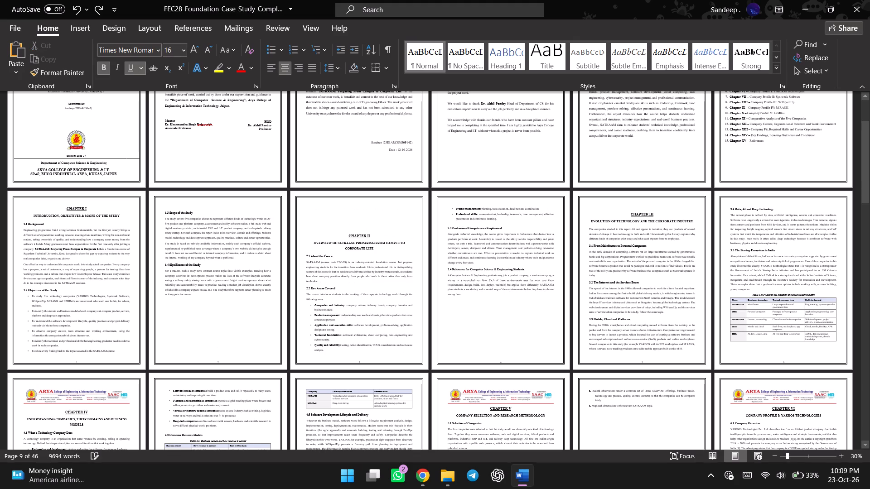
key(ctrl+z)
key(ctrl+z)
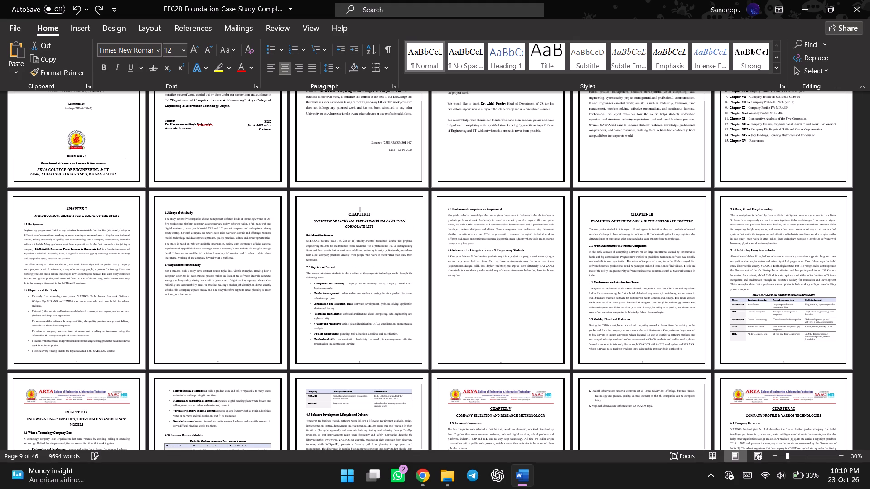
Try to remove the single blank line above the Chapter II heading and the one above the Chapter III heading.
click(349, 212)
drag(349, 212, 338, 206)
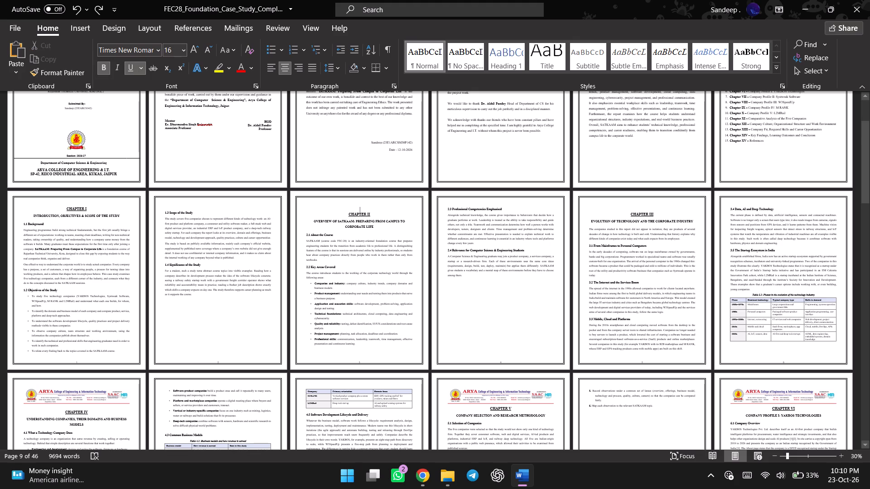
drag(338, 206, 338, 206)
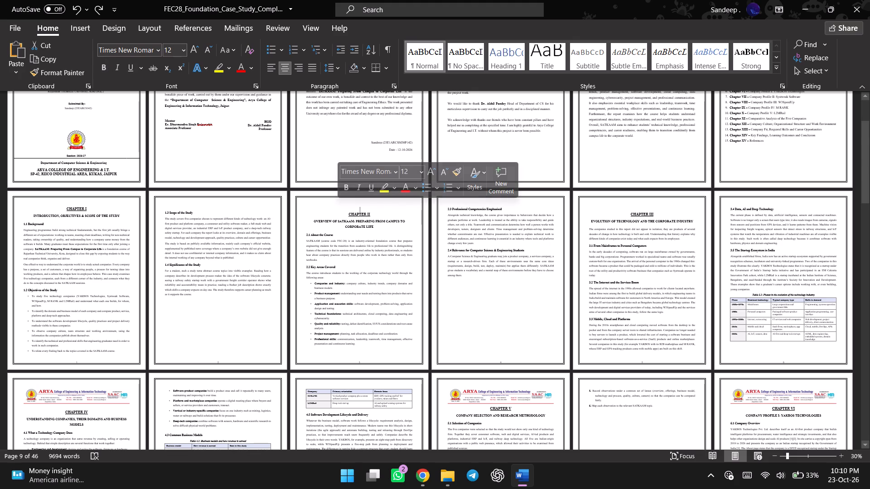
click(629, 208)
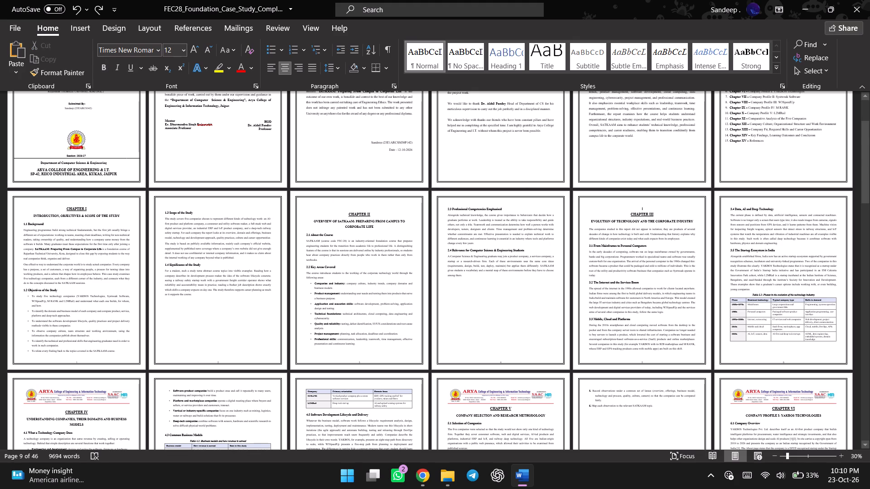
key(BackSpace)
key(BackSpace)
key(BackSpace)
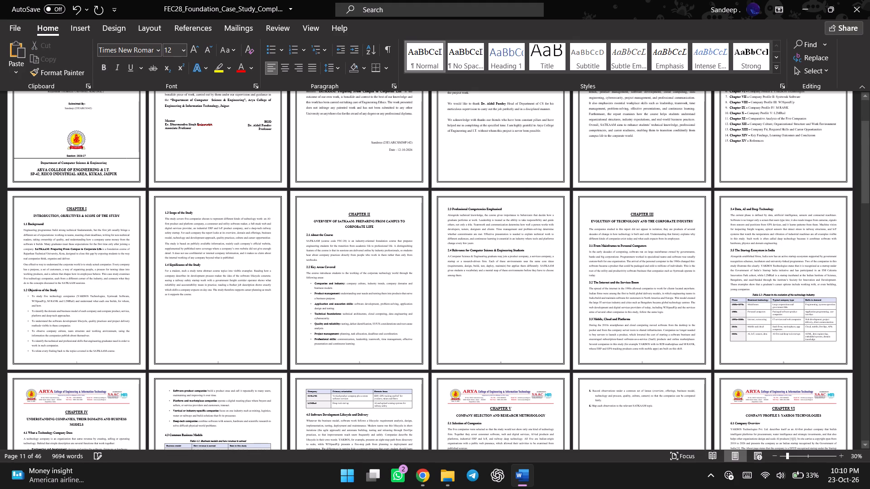
Delete the Arya College letterhead images above the Chapter IV, Chapter V and Chapter VI headings.
scroll(555, 219, down, 1)
scroll(379, 307, down, 1)
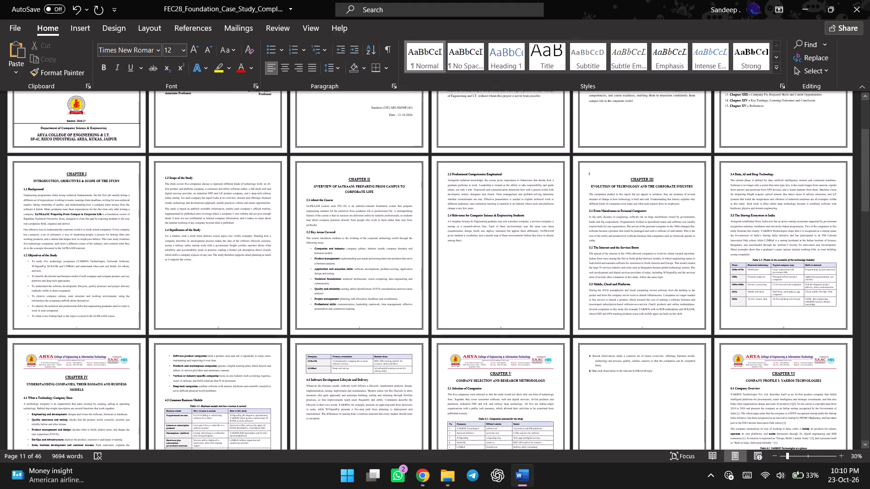
click(57, 361)
key(BackSpace)
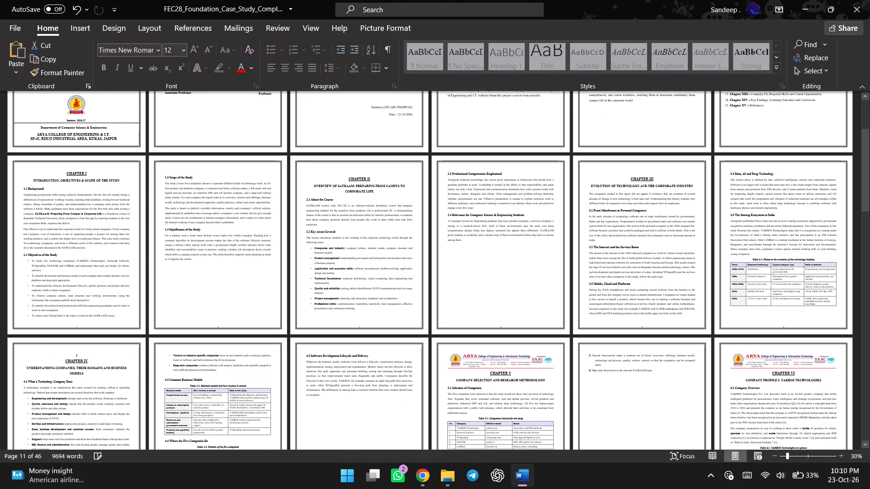
key(BackSpace)
key(BackSpace)
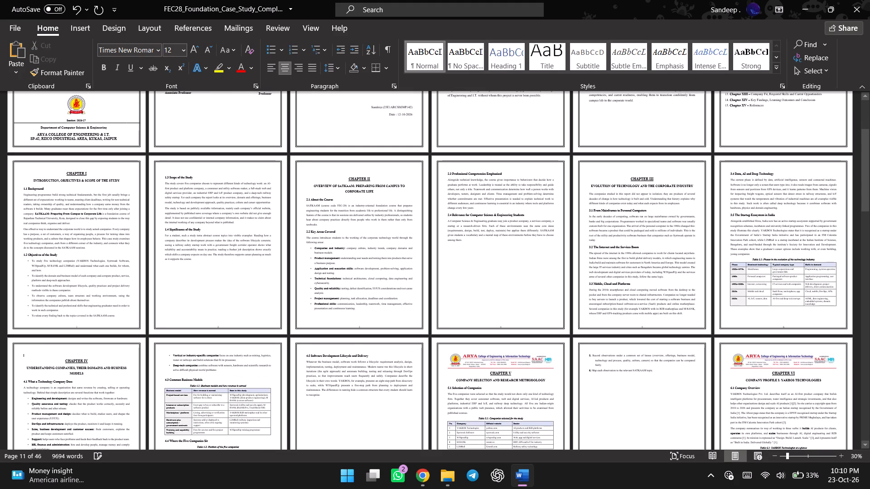
click(454, 362)
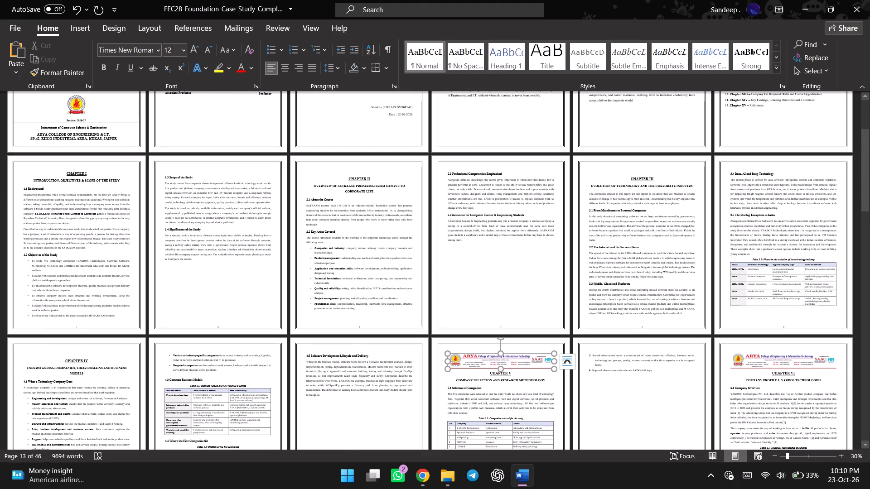
key(BackSpace)
click(829, 360)
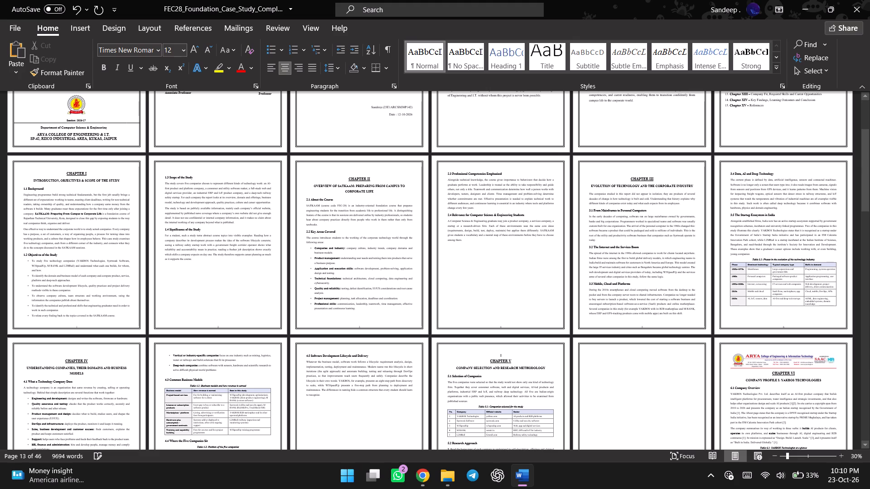
key(BackSpace)
Delete the Arya College letterhead images above the Chapter VIII, Chapter VII, Chapter IX and Chapter X headings.
scroll(829, 360, down, 4)
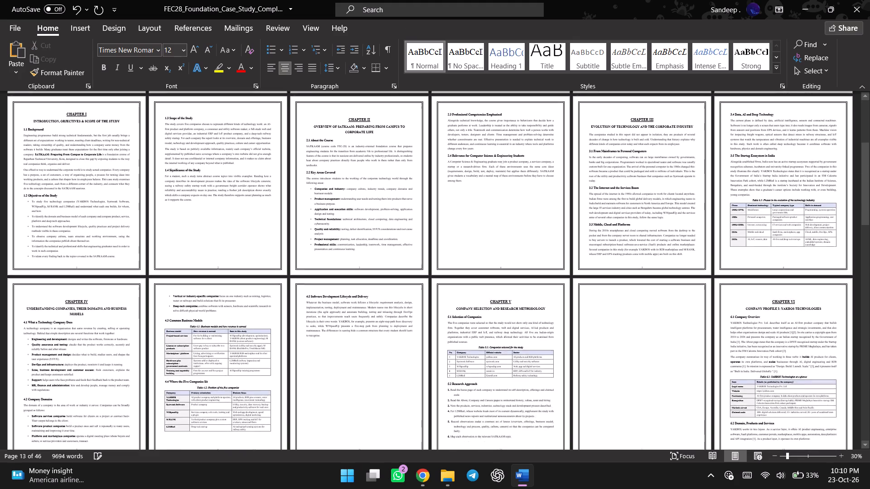
scroll(829, 360, down, 3)
click(738, 271)
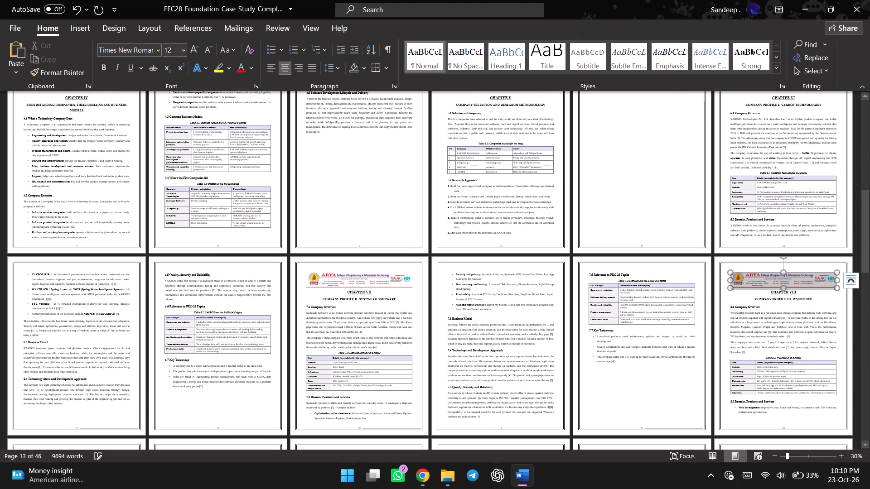
key(BackSpace)
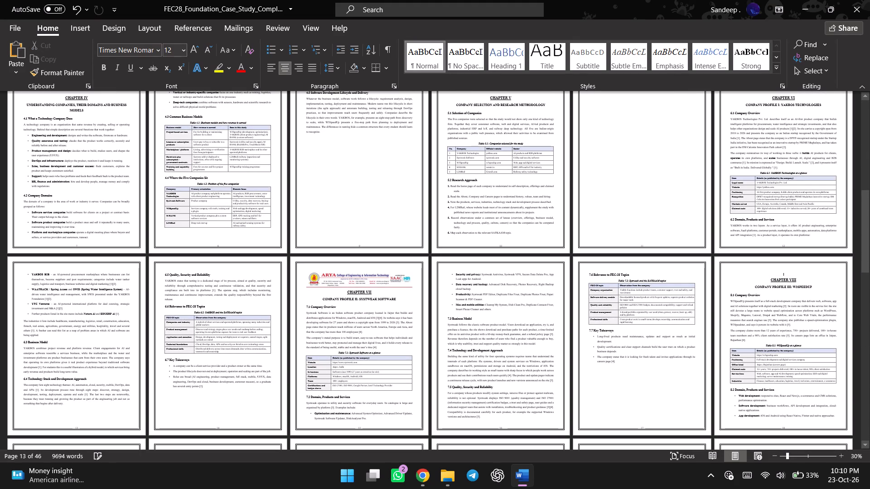
click(371, 280)
key(BackSpace)
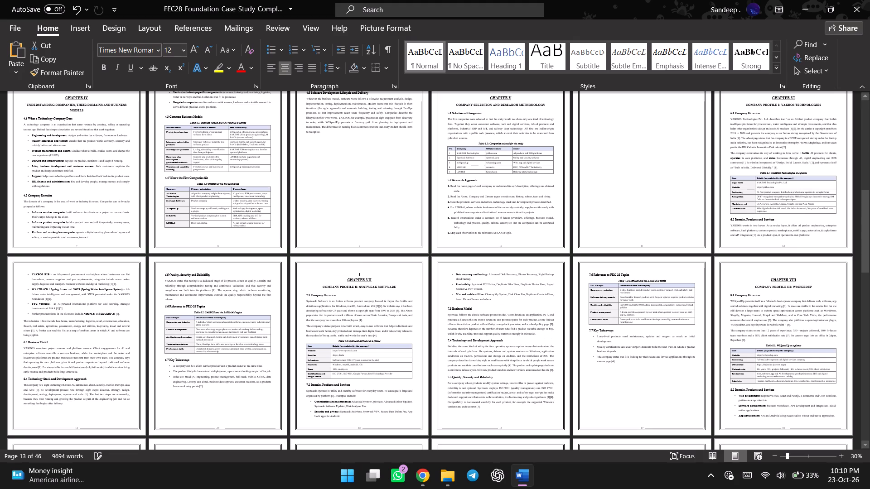
scroll(265, 251, down, 3)
click(350, 321)
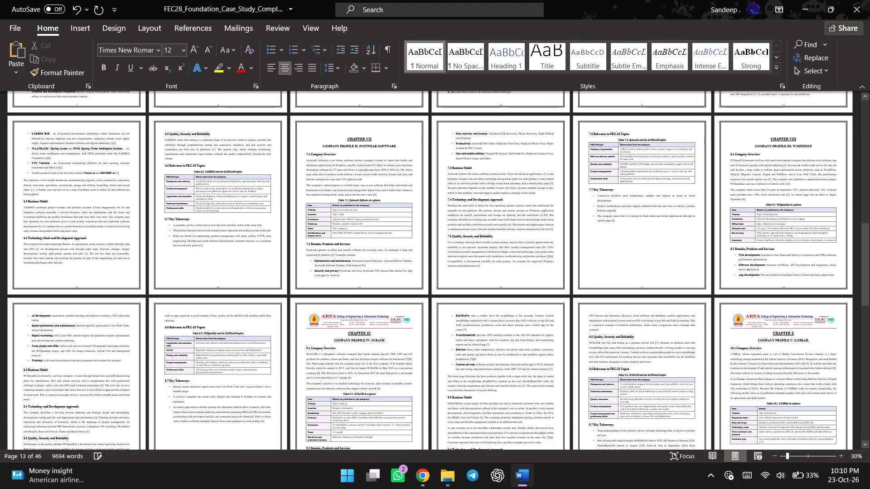
key(BackSpace)
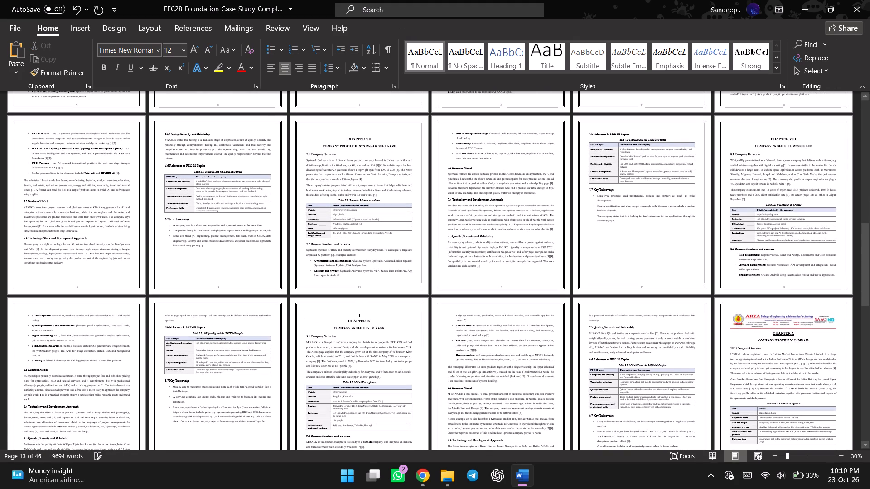
click(822, 321)
key(BackSpace)
Delete the Arya College letterhead images above the Chapter XI and Chapter XIII headings.
scroll(822, 321, down, 1)
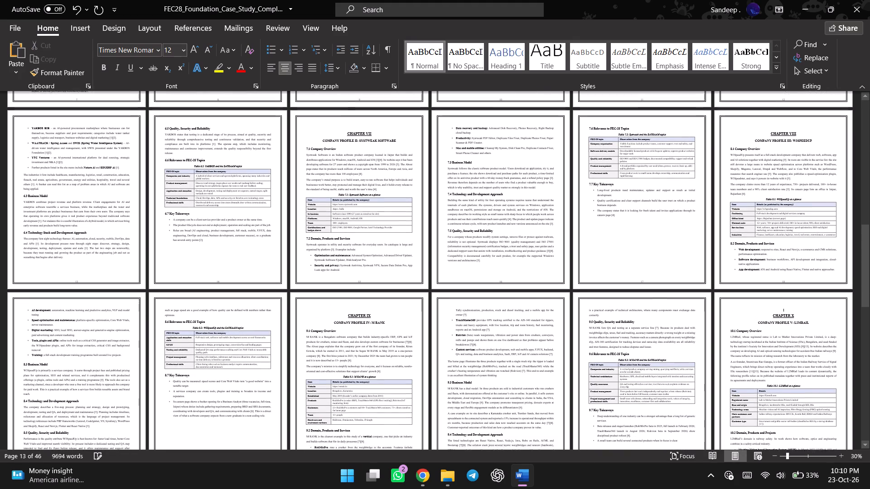
scroll(822, 321, down, 5)
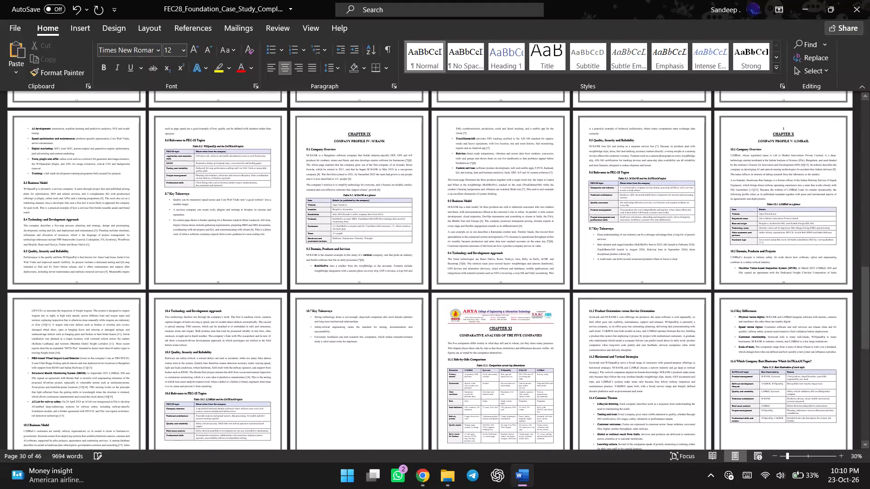
click(499, 310)
key(BackSpace)
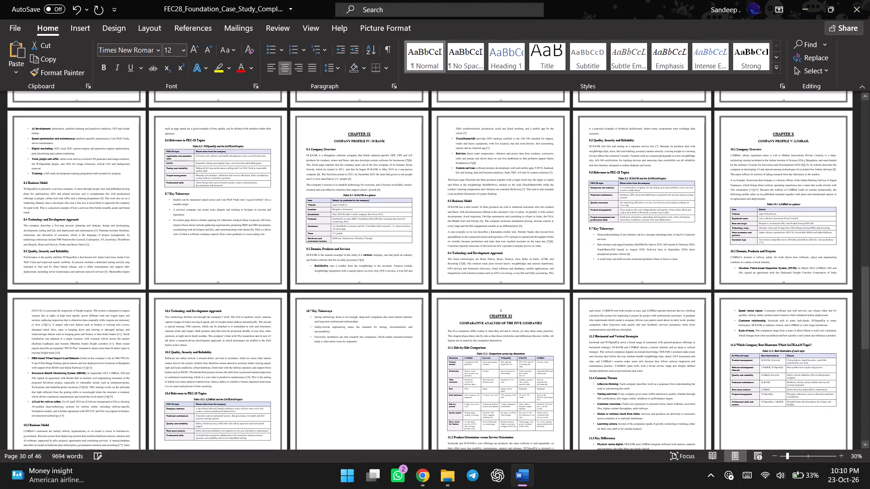
scroll(499, 310, down, 5)
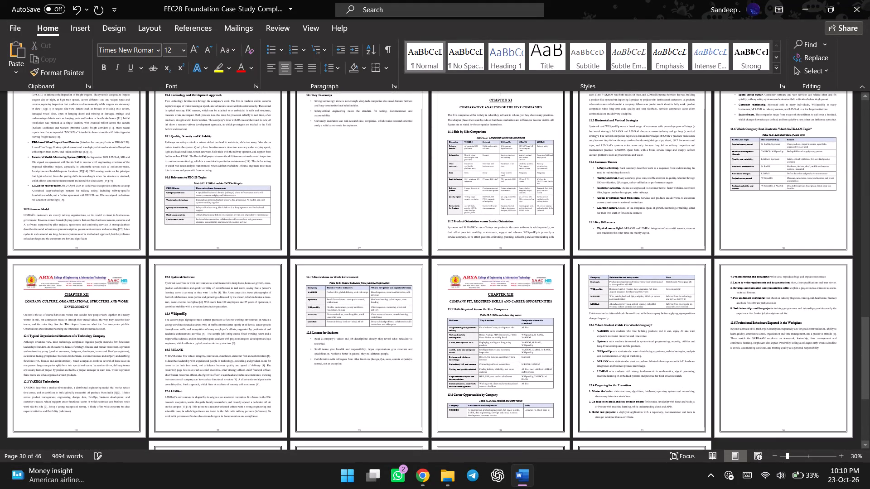
click(479, 283)
key(BackSpace)
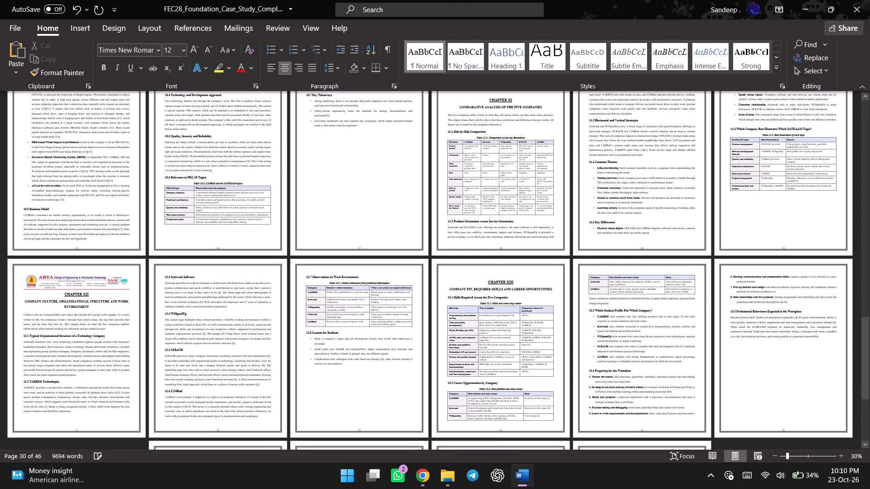
Delete the Arya College letterhead images above the Chapter XII, Chapter XIV and Chapter XV headings.
click(54, 277)
key(BackSpace)
scroll(54, 277, down, 2)
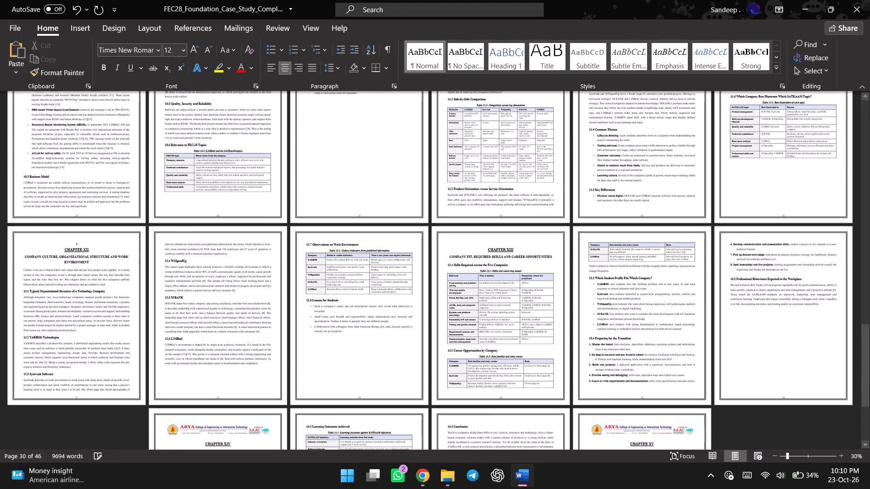
scroll(54, 277, down, 1)
click(221, 350)
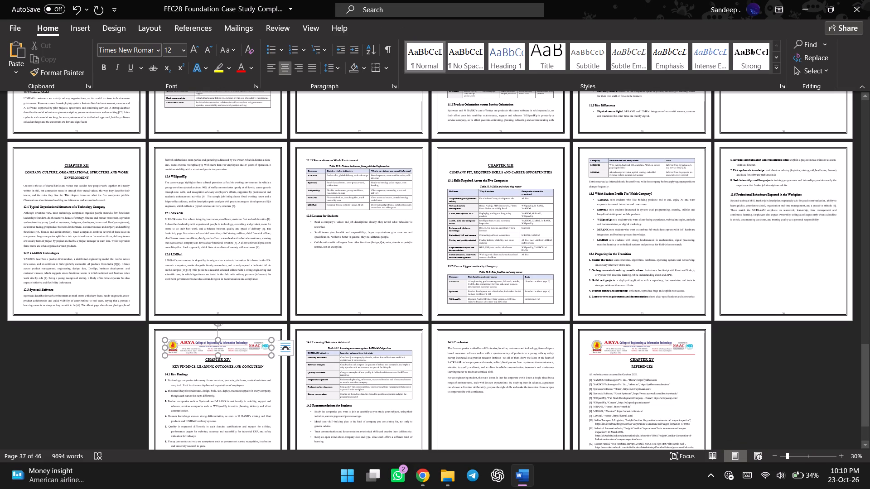
key(BackSpace)
click(623, 355)
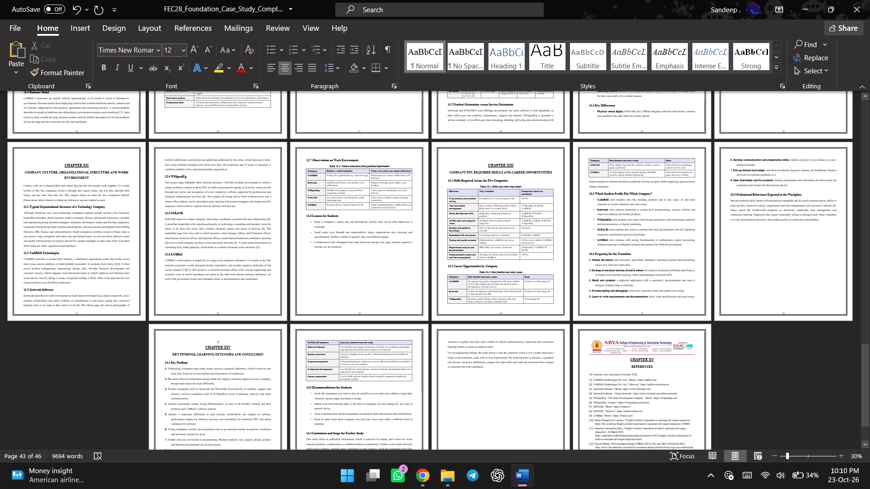
key(BackSpace)
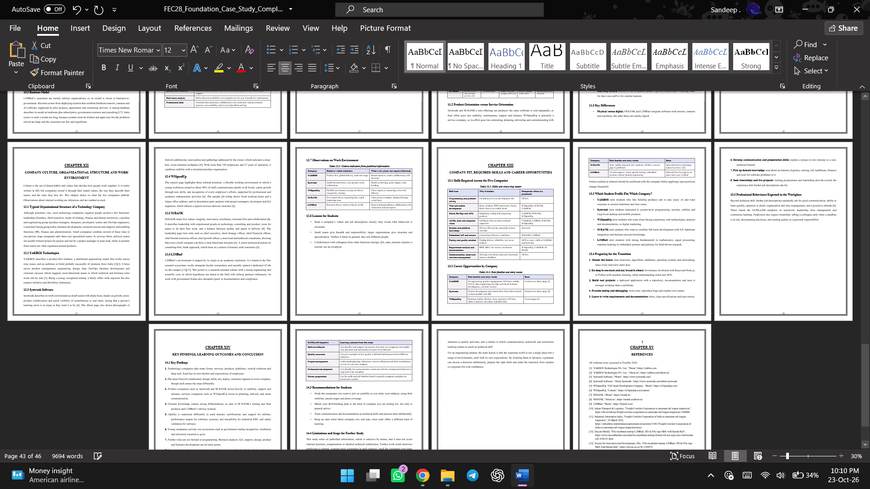
scroll(633, 336, down, 4)
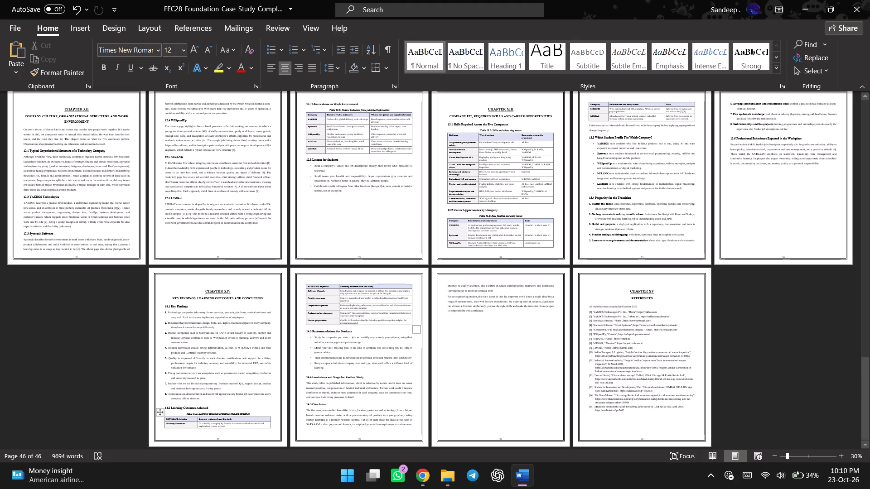
Replace the student's name in the Declaration's opening sentence with the submitting student's name given on the cover page.
scroll(253, 197, up, 1)
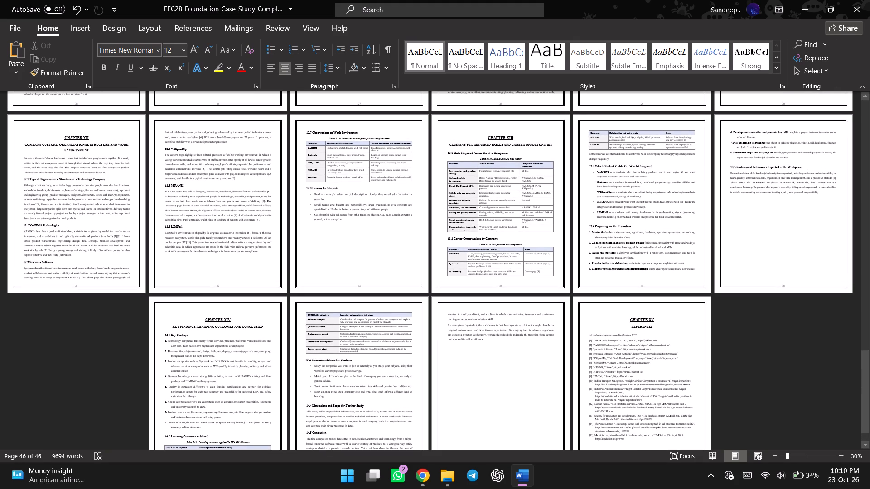
scroll(354, 201, up, 2)
scroll(284, 263, up, 2)
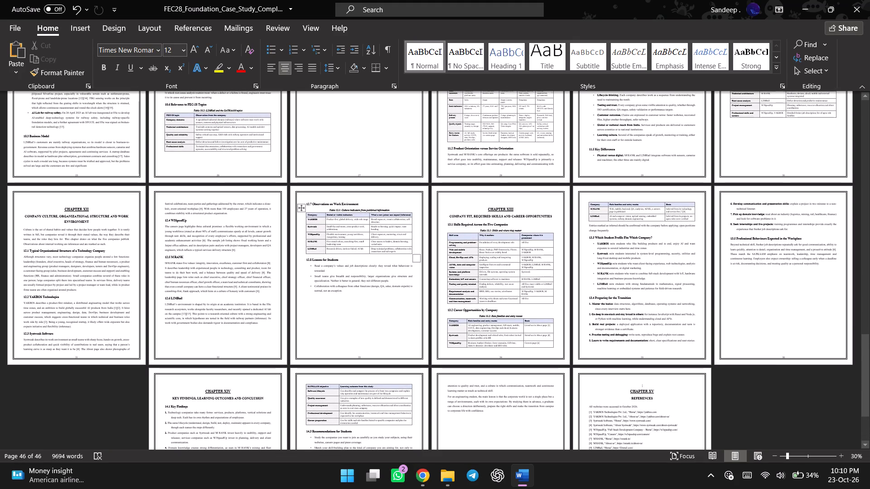
scroll(284, 263, up, 16)
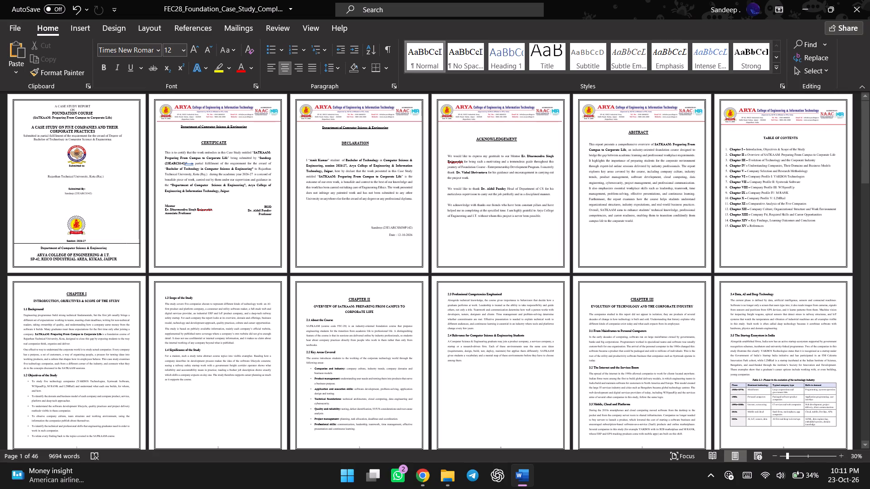
ctrl+scroll(325, 173, up, 4)
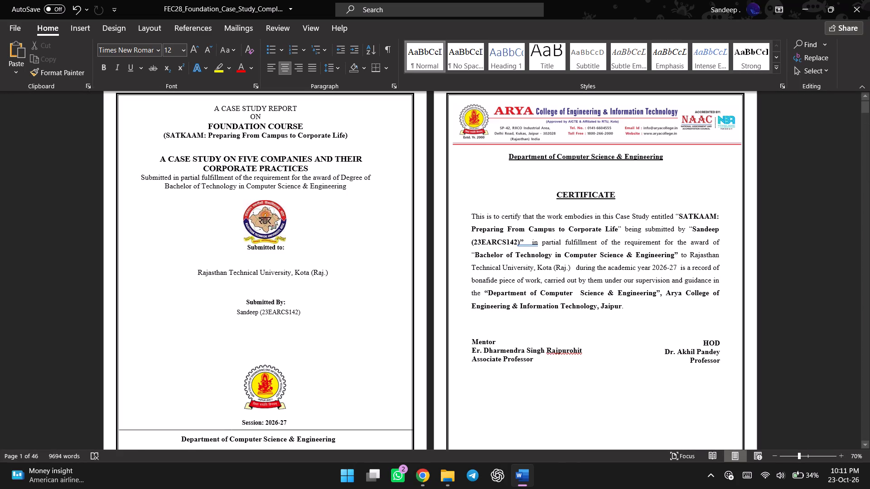
scroll(482, 249, down, 1)
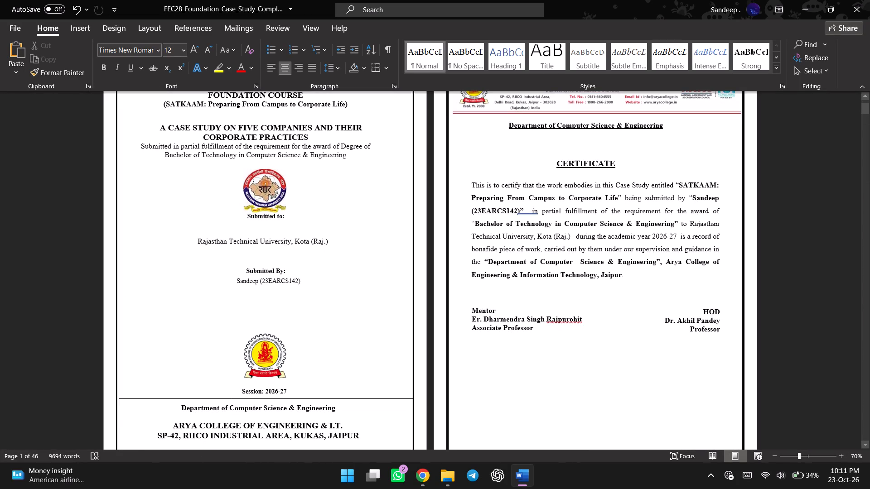
scroll(510, 226, down, 3)
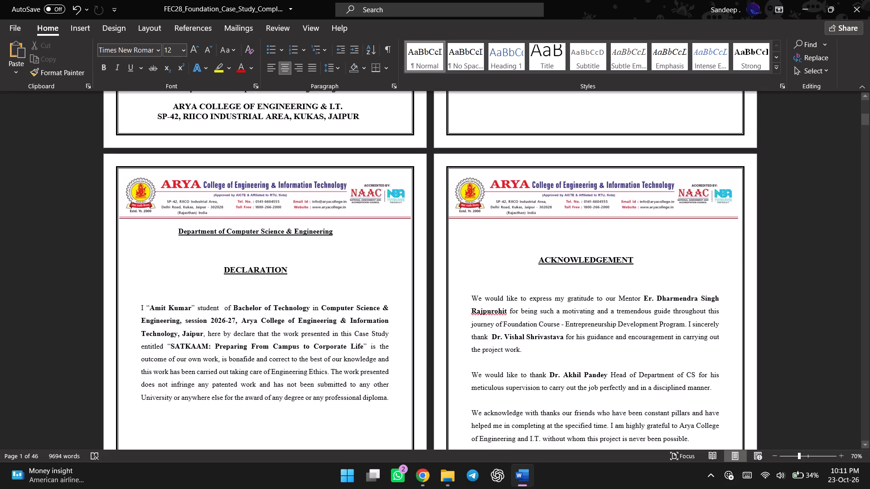
click(194, 307)
key(Left)
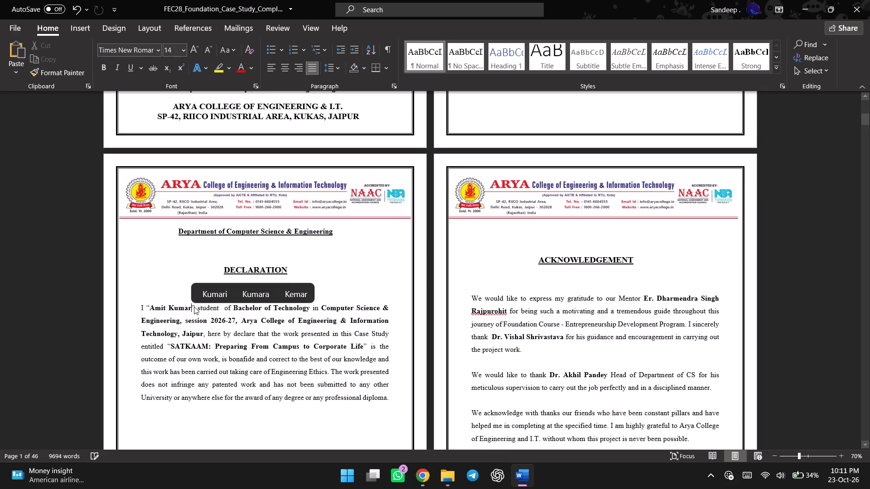
key(BackSpace)
key(BackSpace)
key(BackSpace)
key(BackSpace)
key(BackSpace)
key(BackSpace)
key(BackSpace)
key(BackSpace)
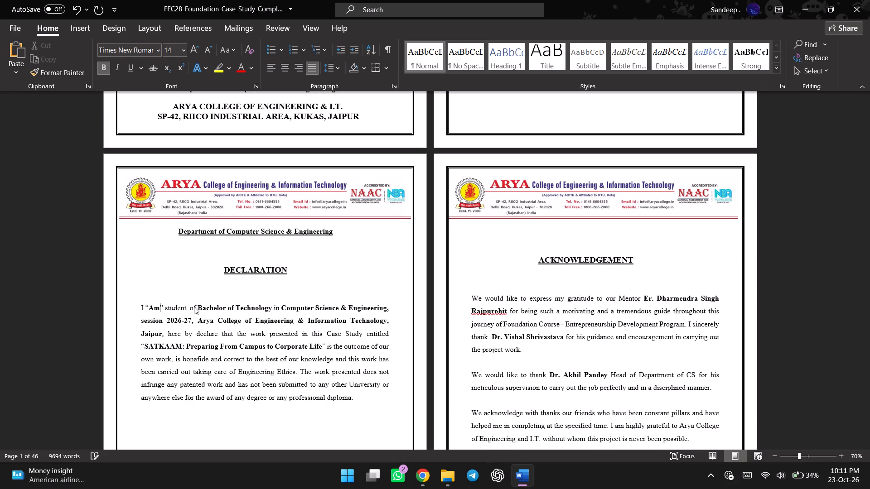
key(BackSpace)
key(BackSpace)
text(Sa)
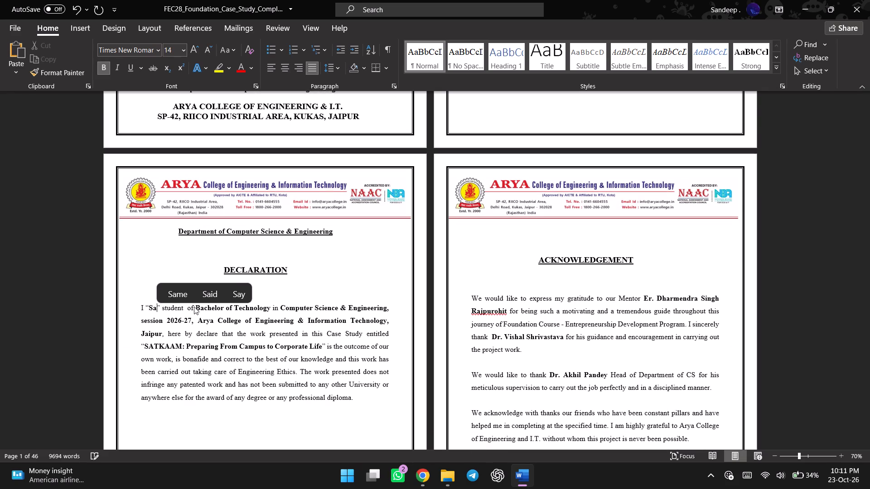
text(ndeep)
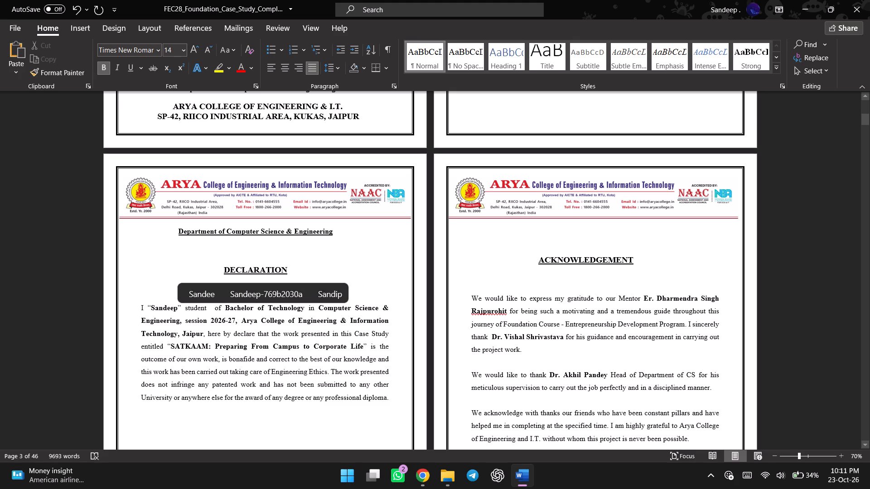
Examine the text and font formatting of the Certificate, the Declaration and the cover page's title and submitted-by details.
ctrl+scroll(457, 317, down, 2)
scroll(457, 317, left, 2)
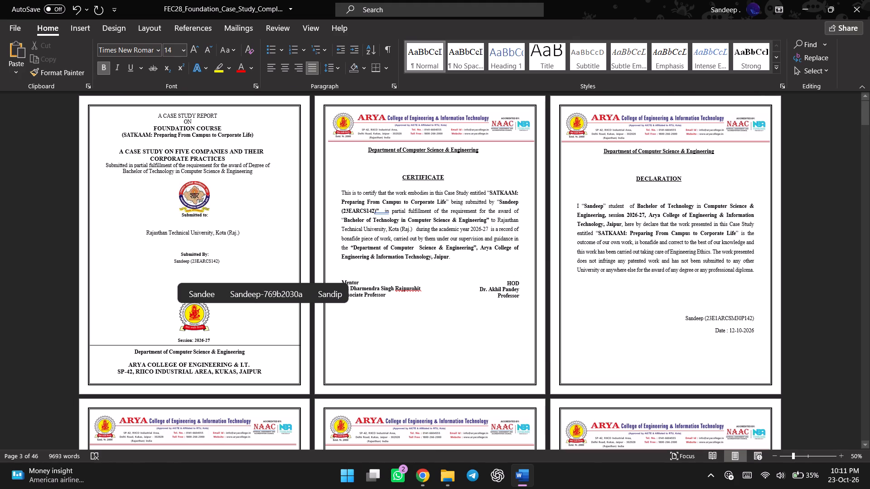
drag(440, 201, 463, 238)
click(463, 238)
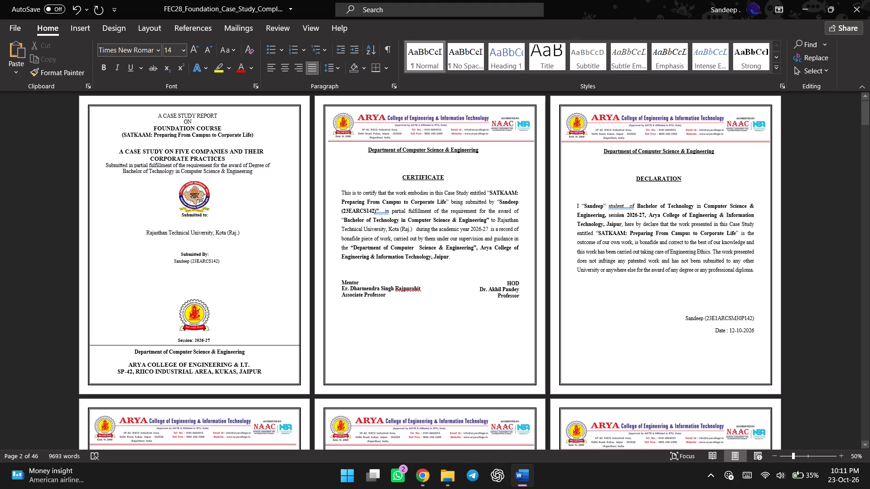
drag(630, 201, 656, 245)
click(656, 245)
drag(635, 179, 681, 176)
click(667, 173)
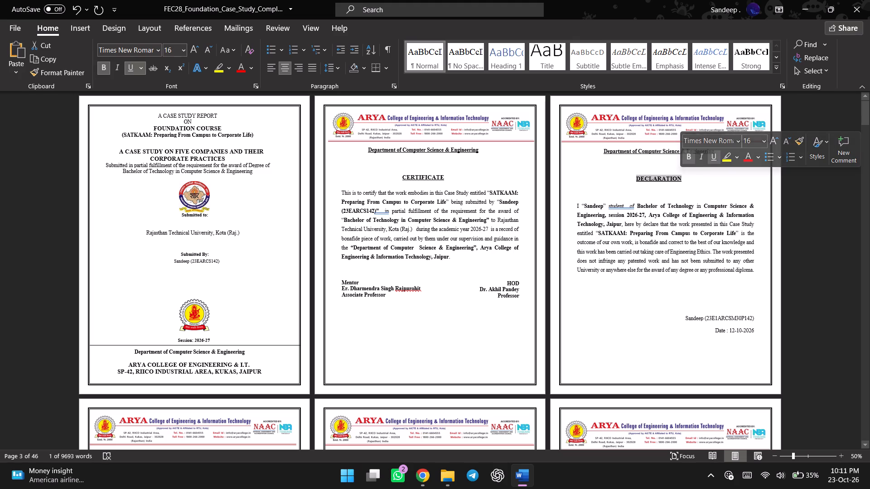
click(662, 179)
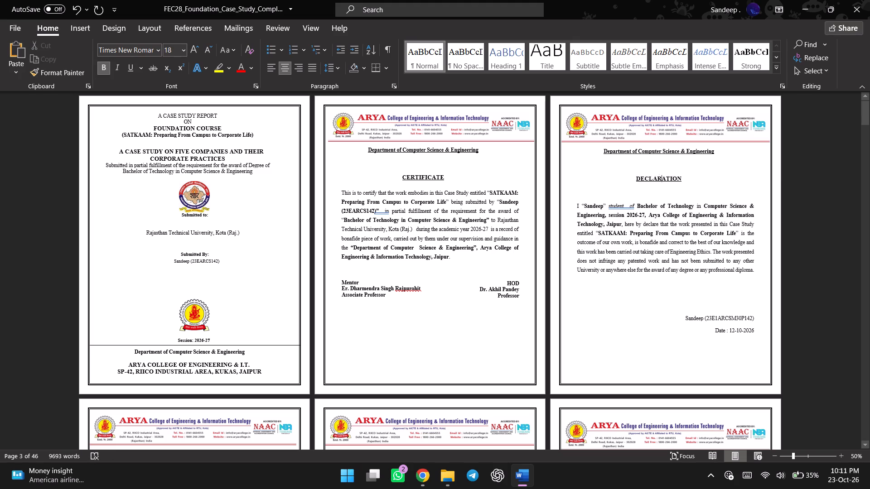
click(650, 148)
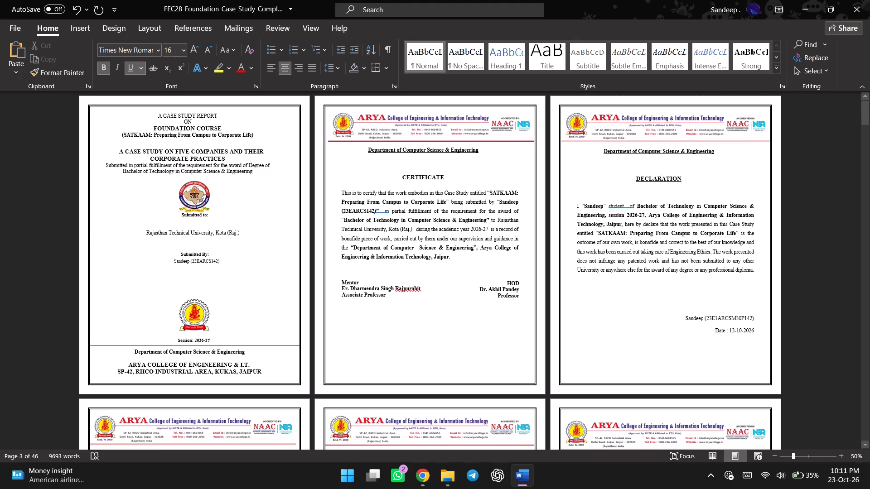
click(642, 176)
click(222, 153)
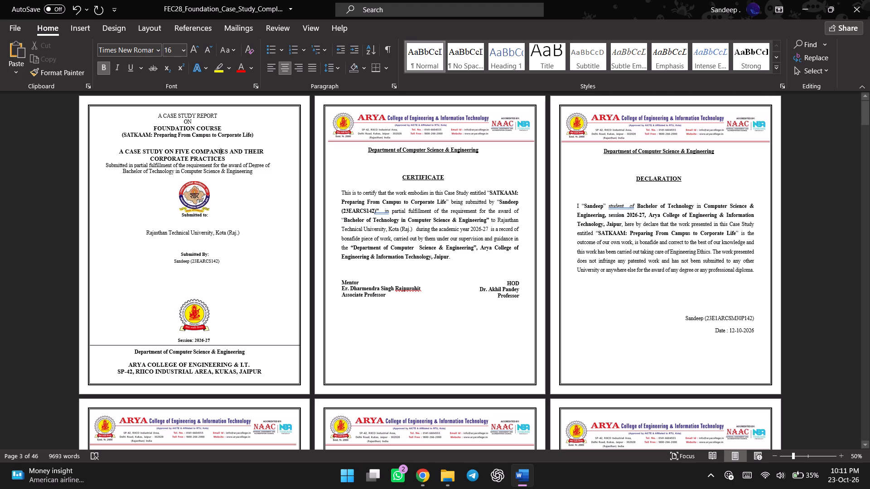
click(216, 153)
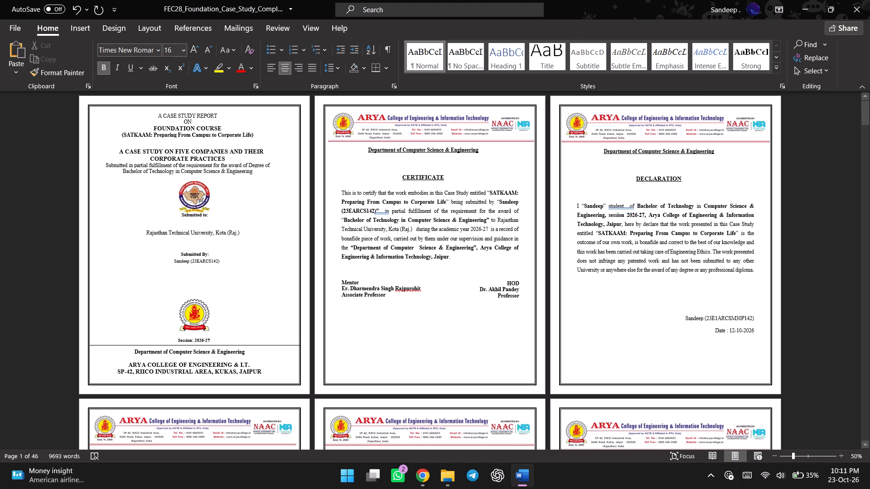
click(211, 156)
double_click(211, 156)
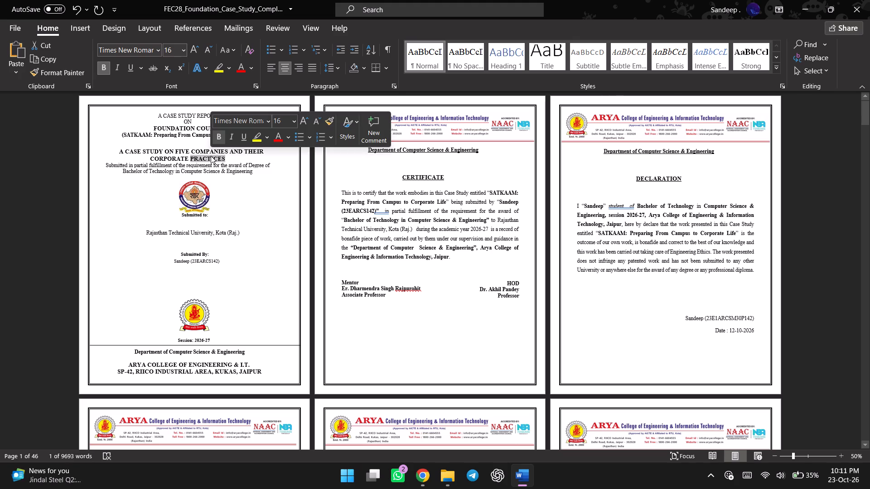
click(211, 156)
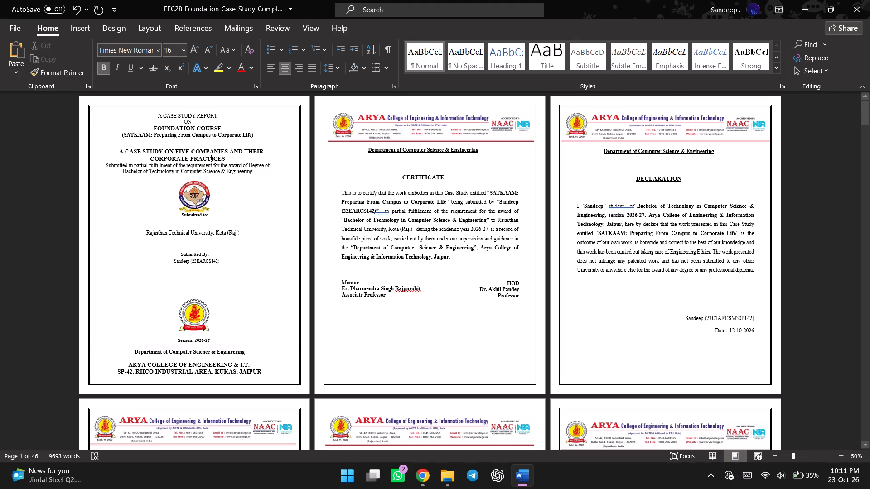
click(201, 258)
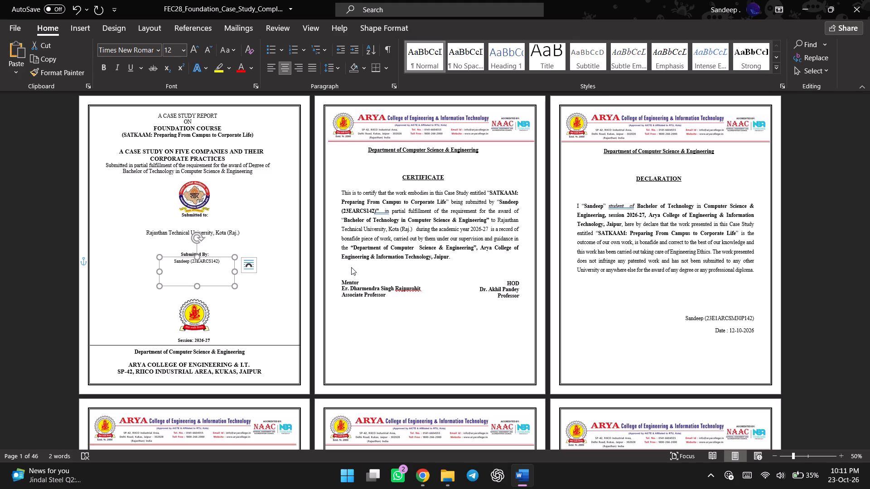
Review the layout and heading spacing of the pages from the Acknowledgement through Chapter III.
scroll(434, 225, down, 5)
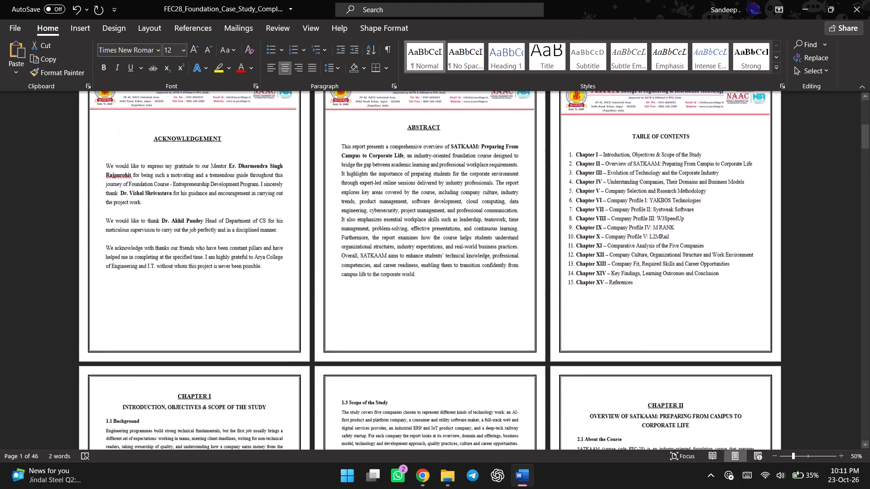
scroll(434, 225, down, 8)
click(652, 250)
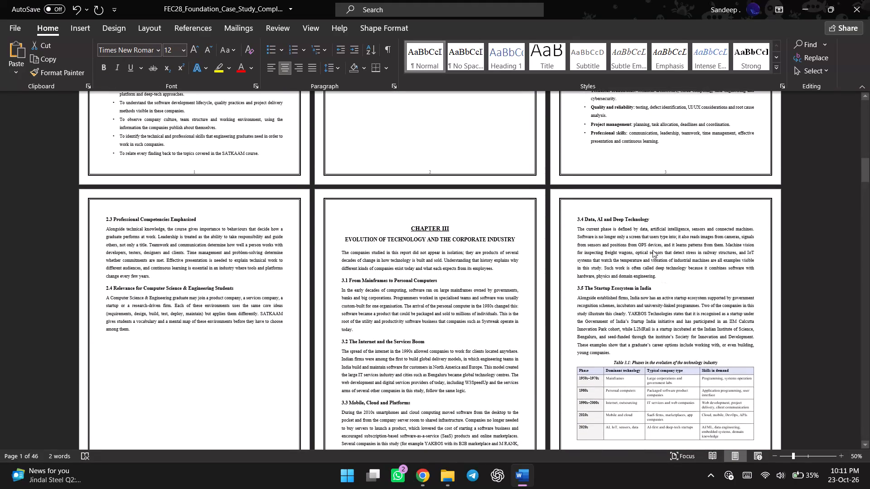
click(652, 250)
scroll(652, 250, up, 2)
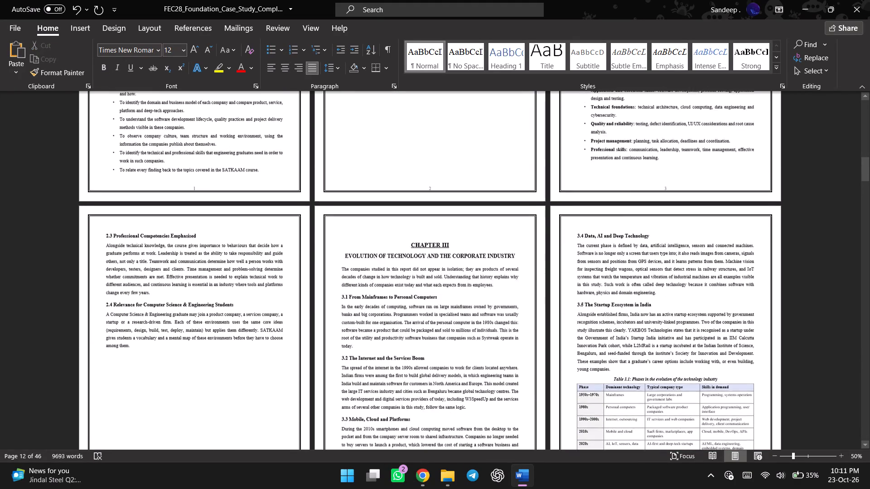
scroll(652, 250, up, 2)
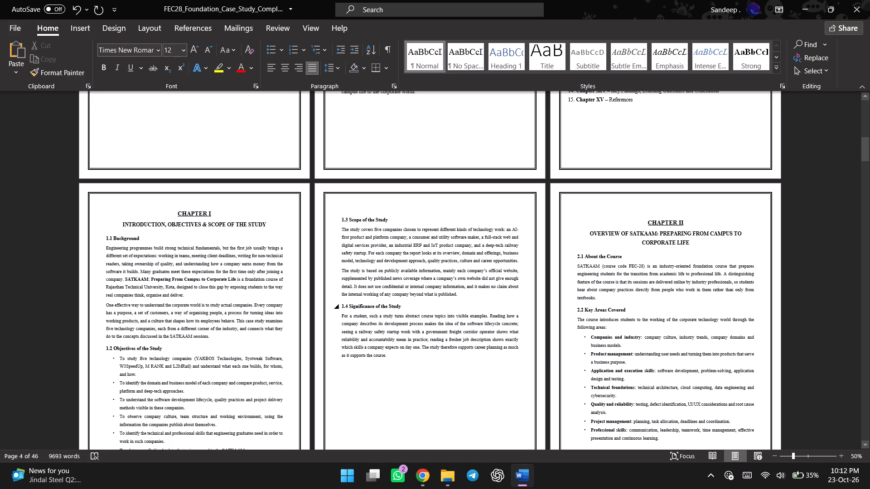
scroll(380, 303, up, 18)
scroll(380, 303, down, 4)
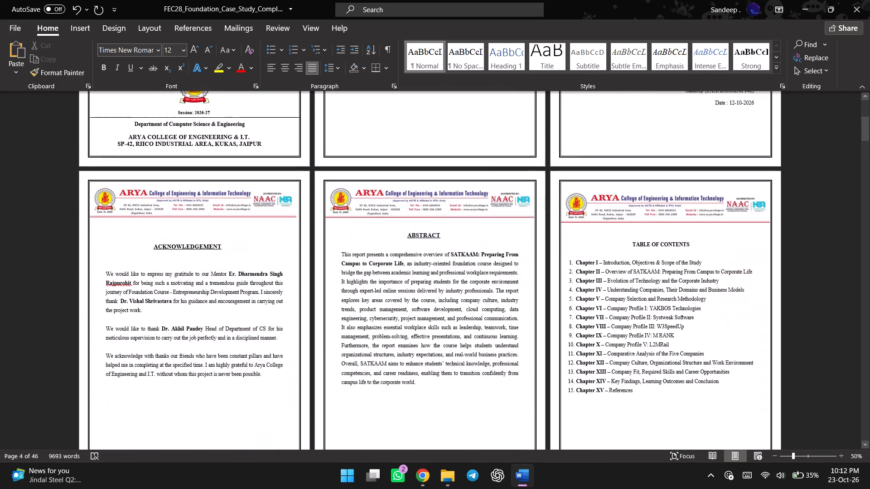
scroll(561, 282, down, 3)
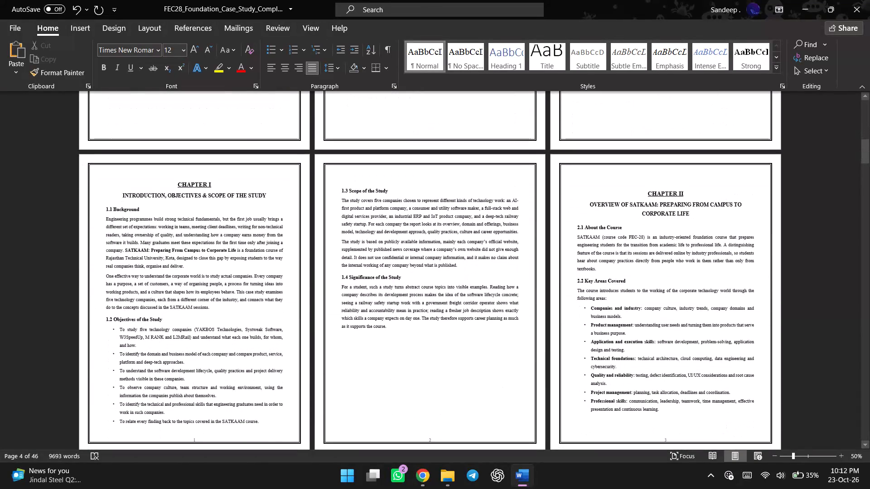
scroll(264, 288, down, 1)
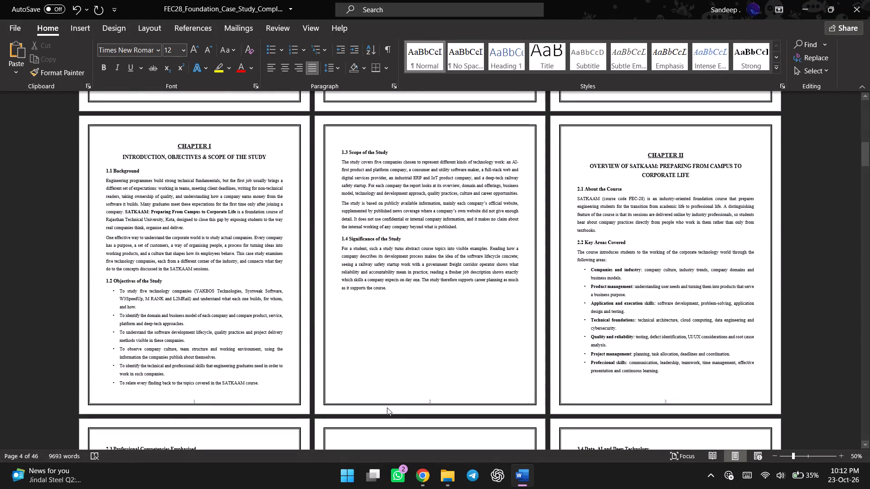
scroll(402, 261, down, 1)
scroll(590, 226, down, 1)
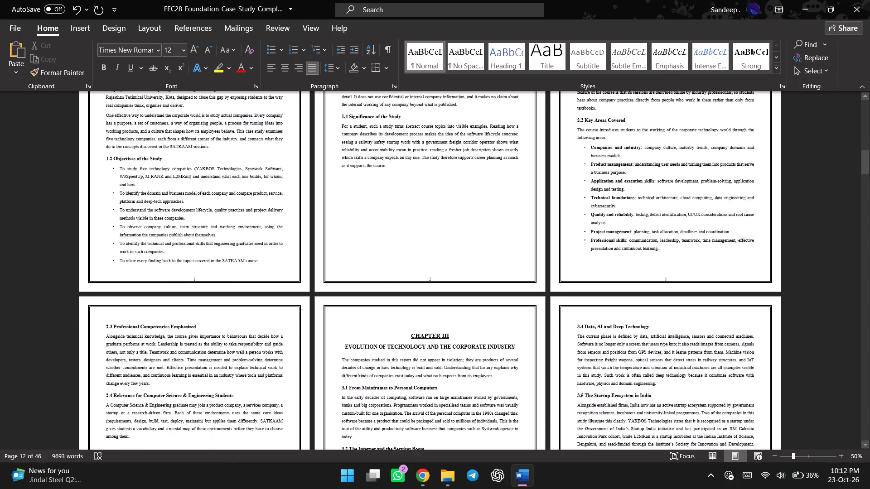
Delete the introductory paragraph between the Chapter III title and section 3.1.
scroll(590, 226, down, 2)
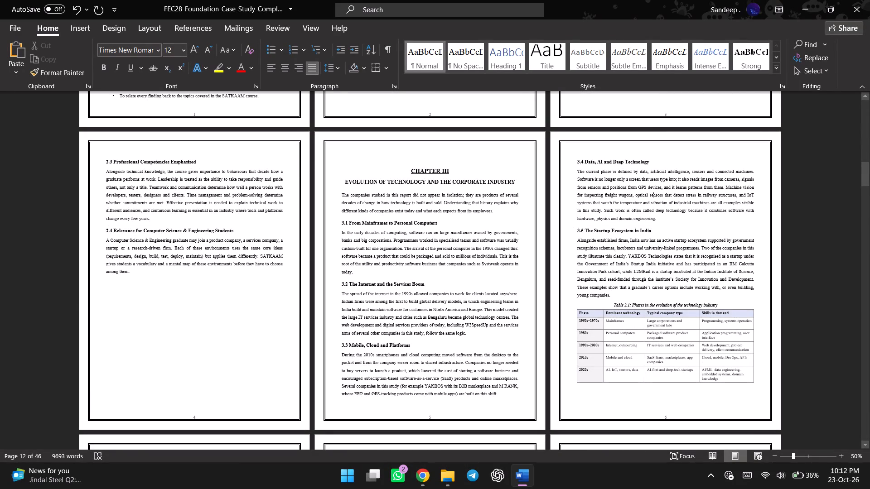
scroll(571, 274, down, 1)
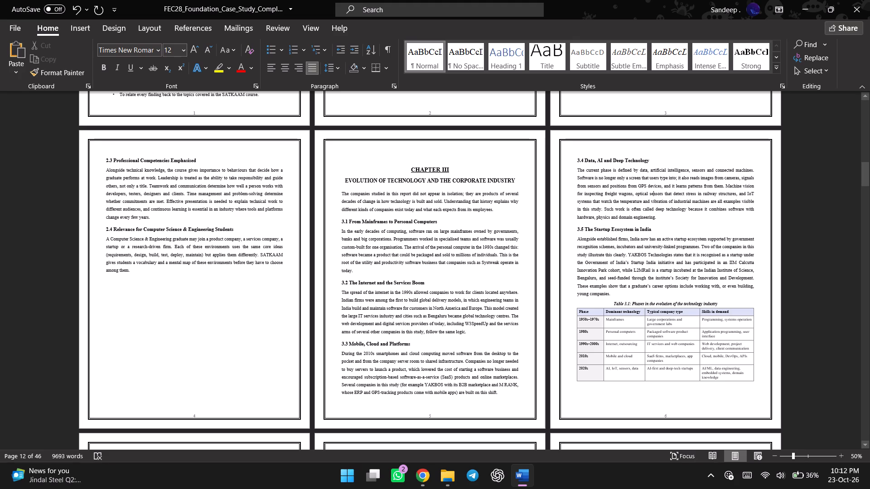
drag(496, 209, 338, 189)
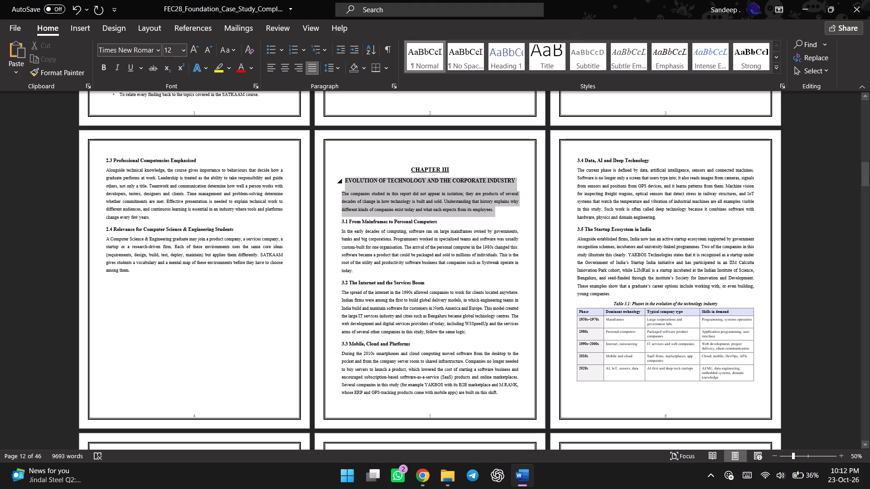
drag(338, 189, 337, 196)
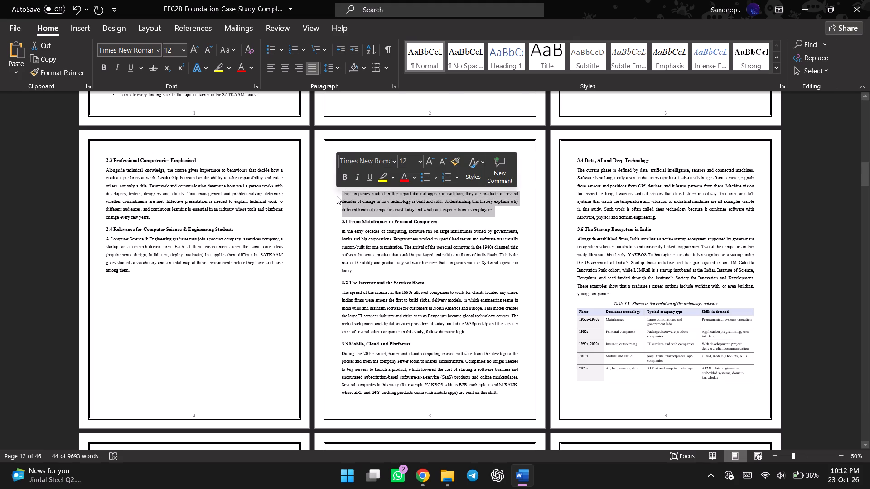
key(BackSpace)
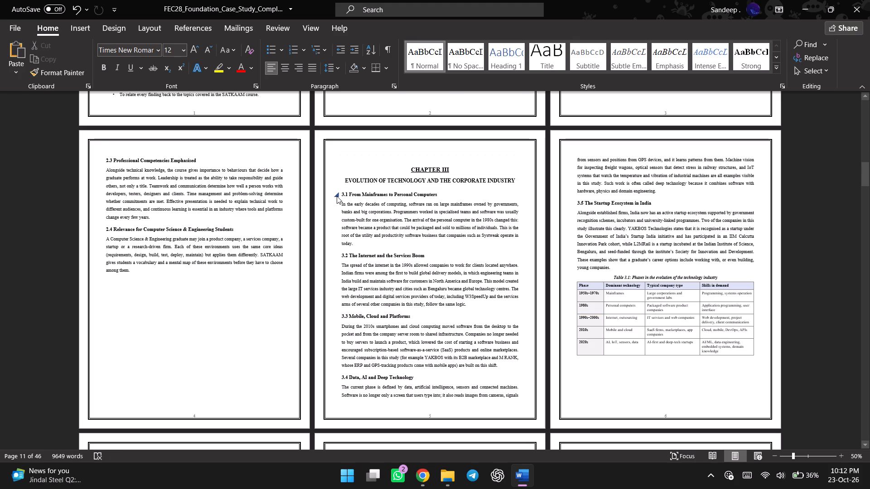
Review the page layout and spacing from the front matter through Chapter VI, looking for blank pages.
scroll(337, 196, right, 1)
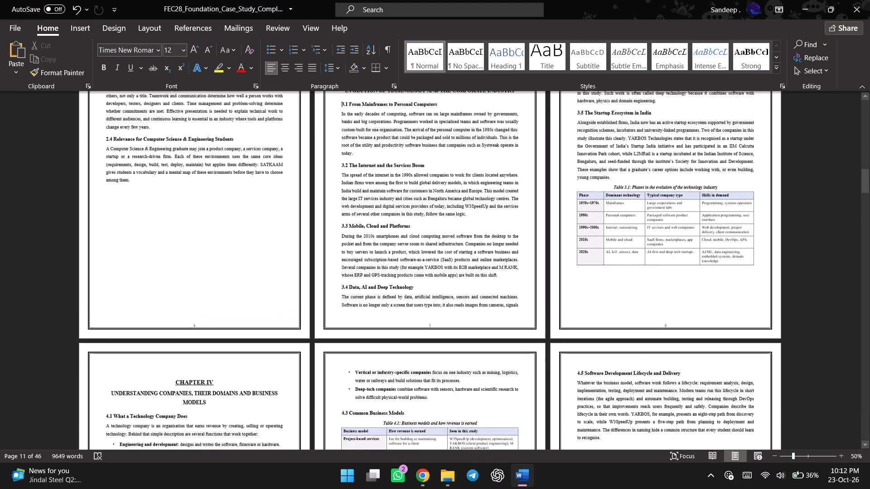
scroll(337, 196, right, 2)
scroll(337, 196, up, 1)
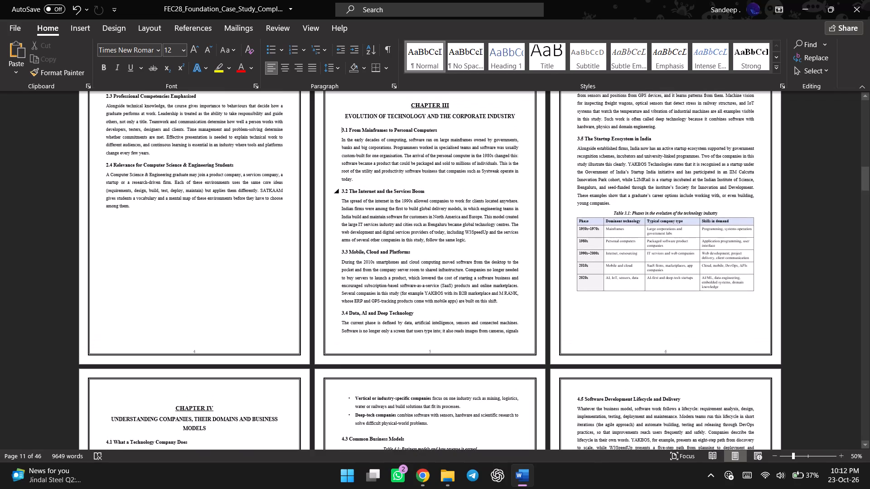
scroll(337, 196, up, 1)
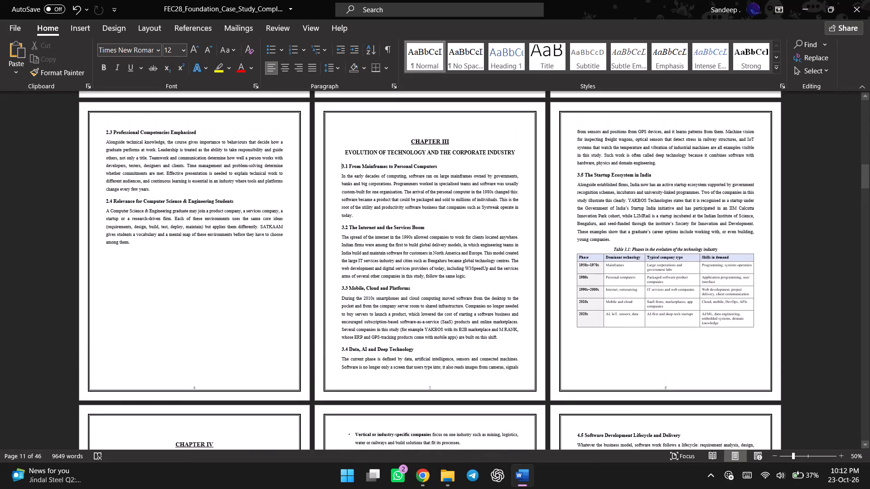
scroll(337, 196, down, 7)
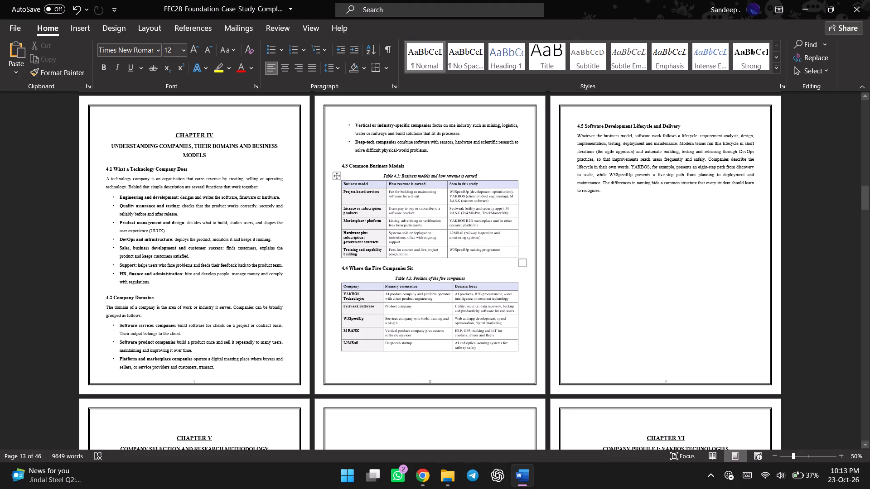
scroll(605, 313, down, 4)
scroll(605, 313, up, 12)
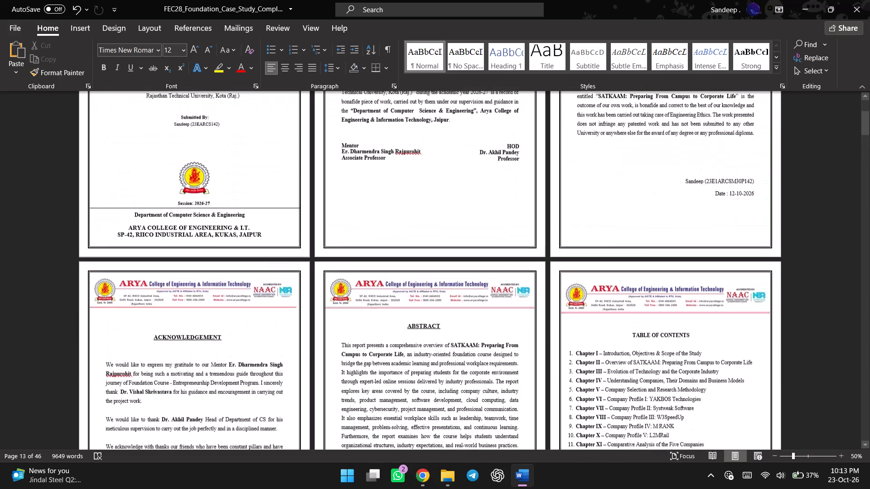
scroll(605, 313, up, 4)
scroll(605, 313, down, 3)
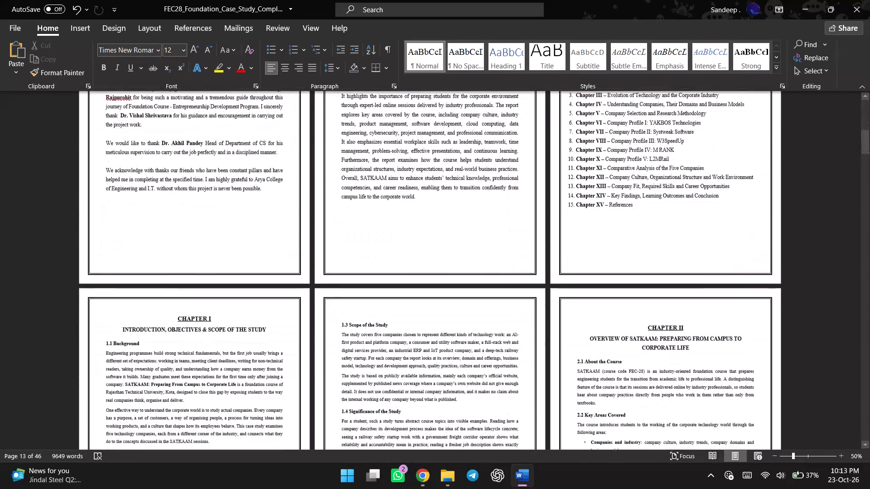
scroll(605, 313, down, 4)
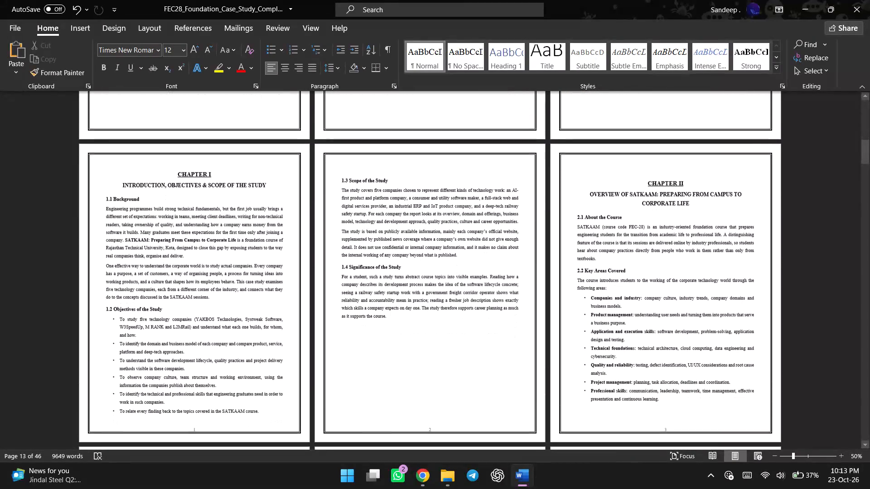
scroll(605, 313, down, 4)
scroll(605, 313, up, 1)
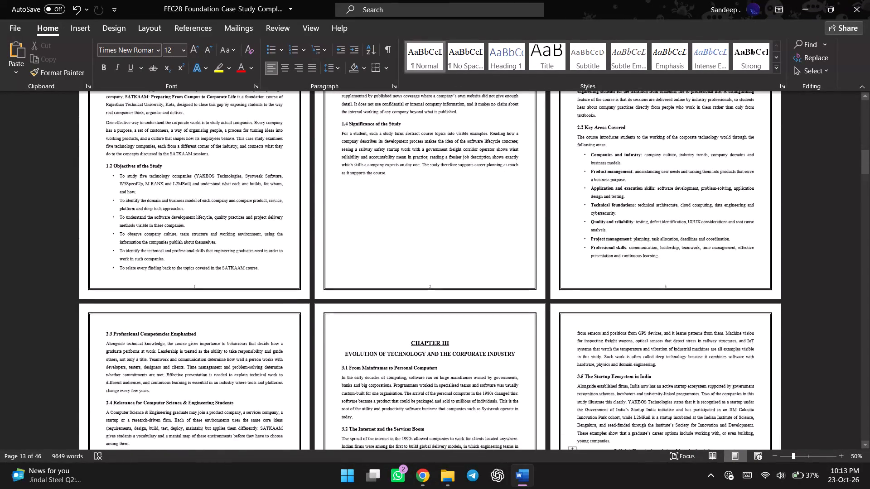
scroll(605, 313, up, 1)
scroll(605, 313, down, 1)
scroll(605, 313, up, 1)
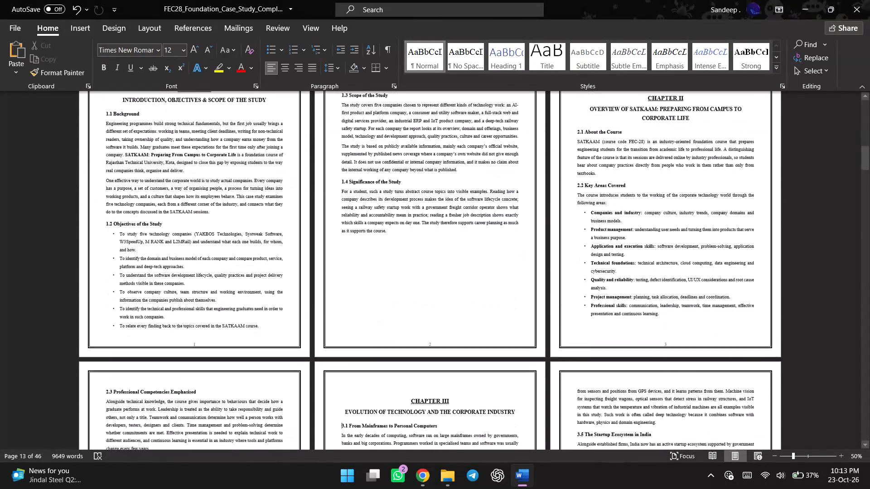
scroll(605, 313, up, 1)
scroll(605, 313, down, 8)
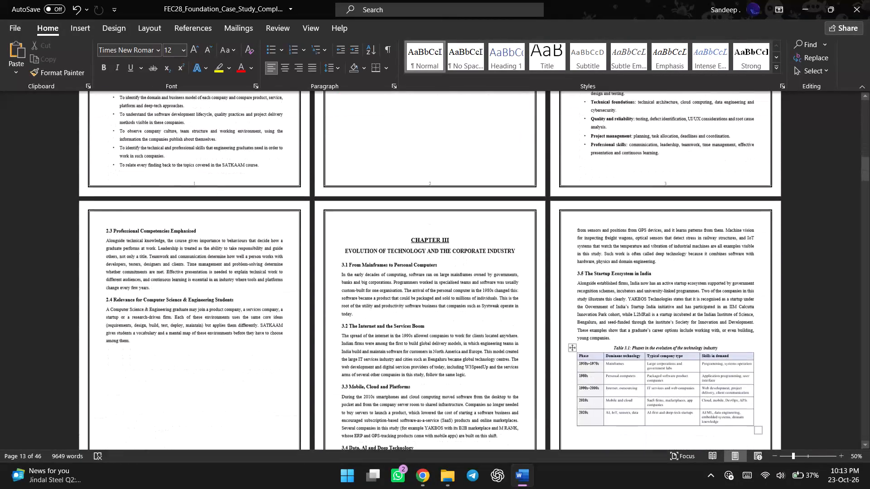
scroll(605, 313, down, 7)
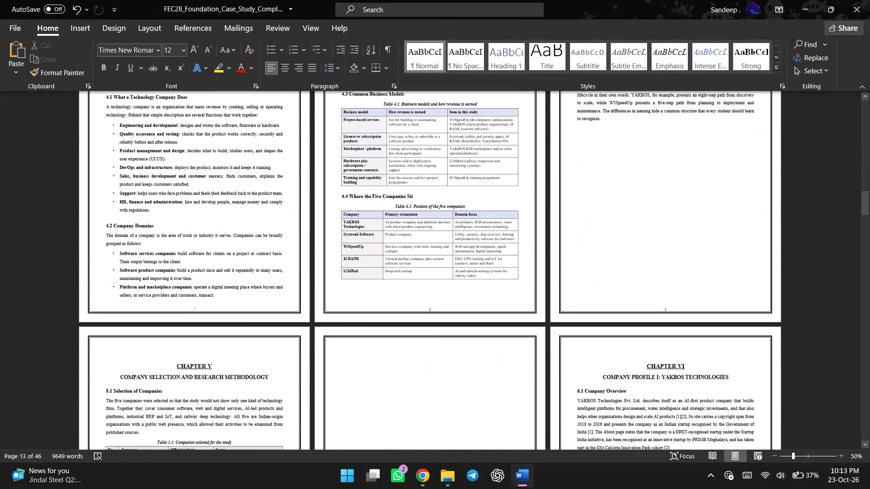
scroll(605, 313, down, 4)
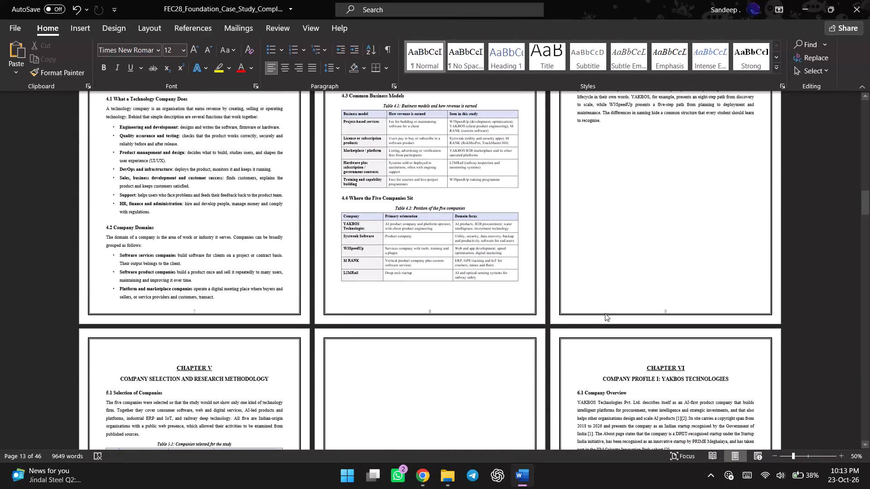
scroll(464, 241, down, 4)
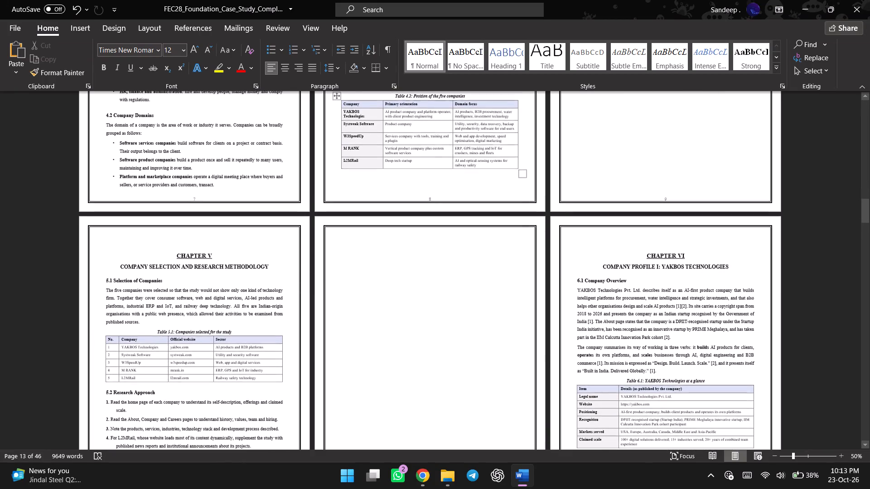
scroll(464, 241, down, 2)
Delete the blank page between Chapter V and Chapter VI.
scroll(464, 241, up, 3)
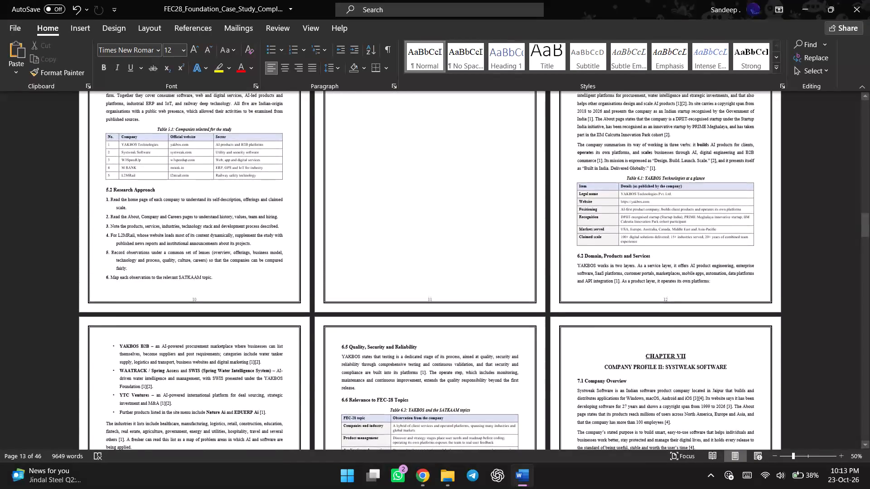
scroll(464, 241, up, 1)
click(464, 241)
right_click(464, 241)
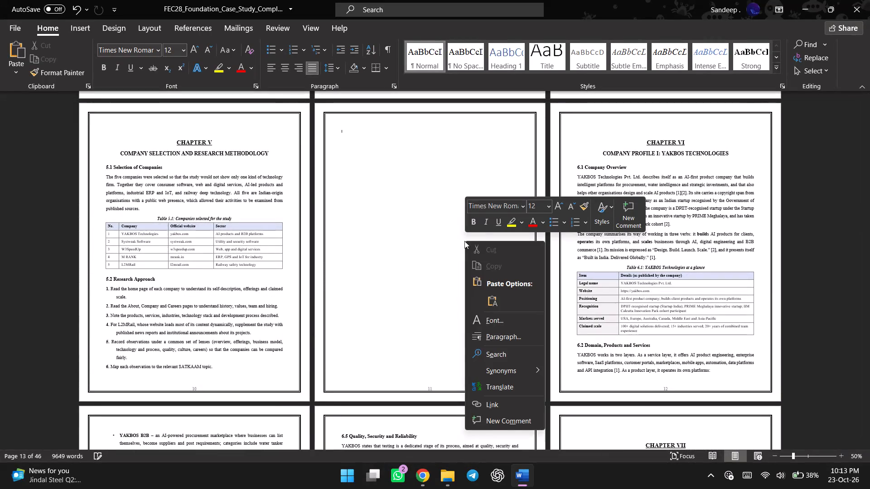
click(323, 111)
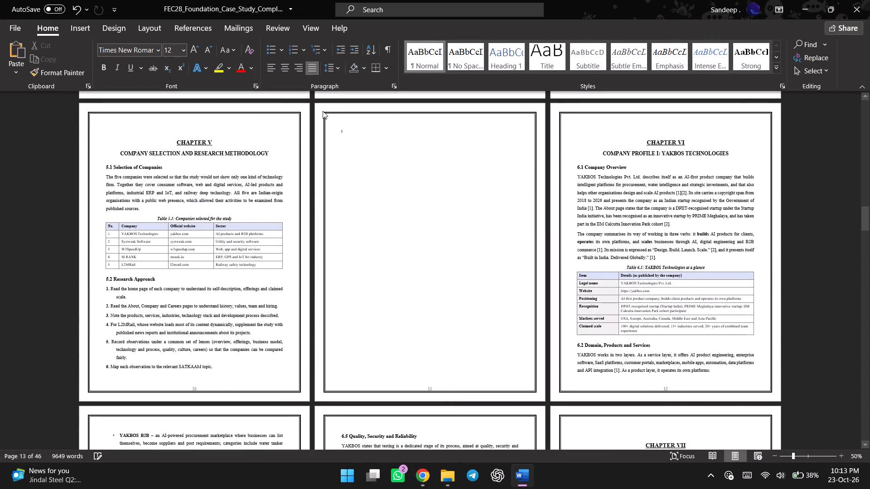
right_click(323, 111)
click(345, 124)
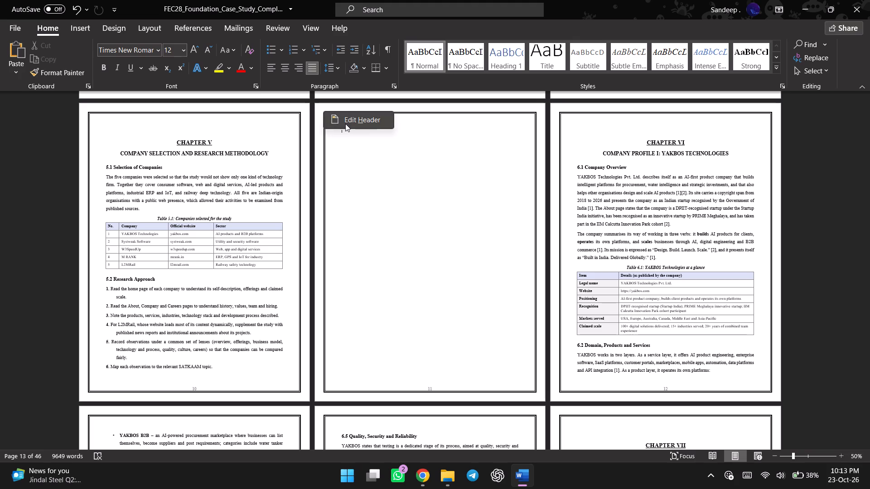
double_click(351, 147)
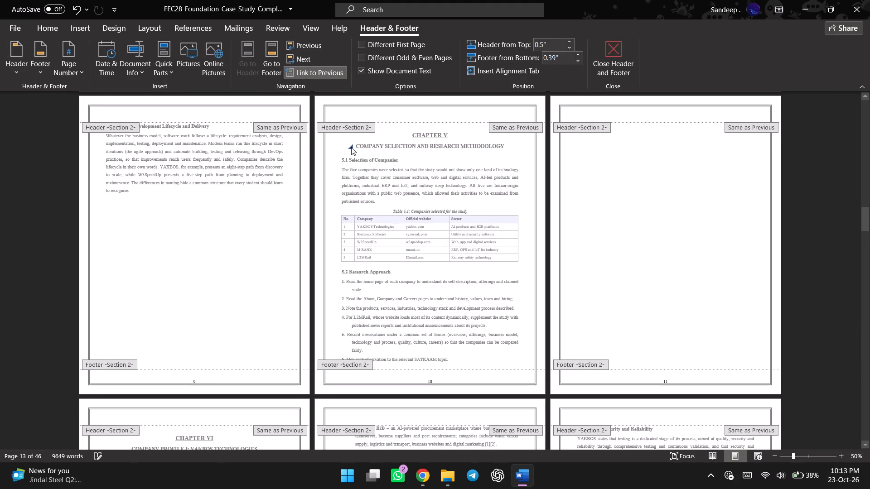
click(324, 100)
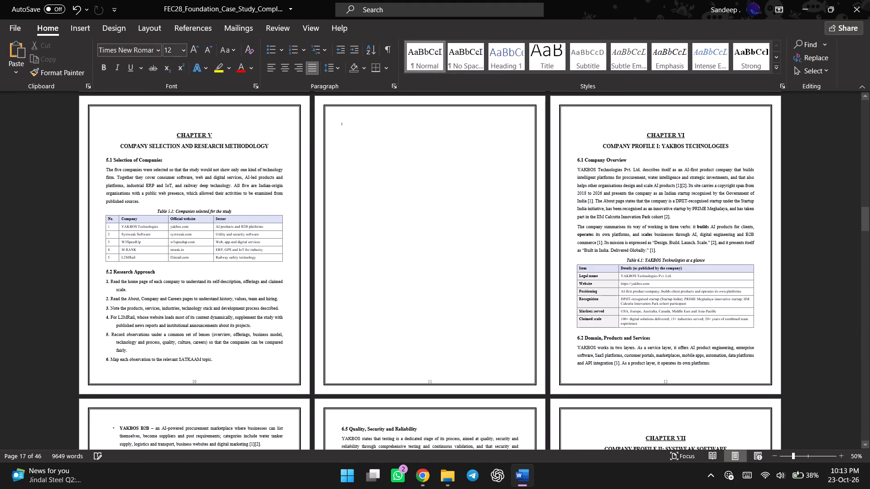
right_click(324, 100)
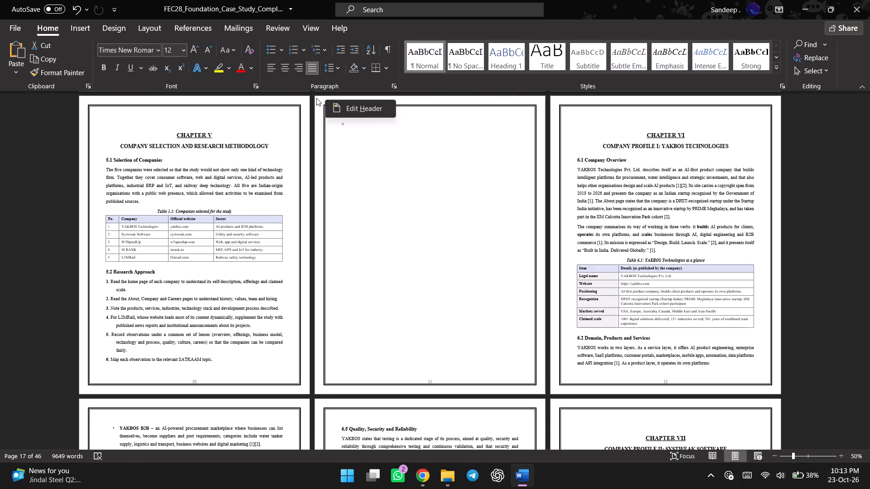
right_click(316, 98)
click(316, 98)
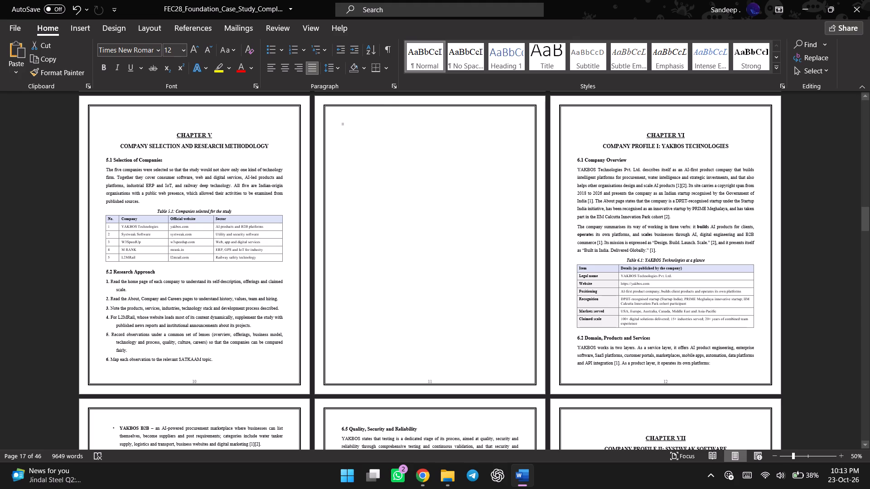
click(324, 110)
right_click(324, 110)
click(376, 150)
key(BackSpace)
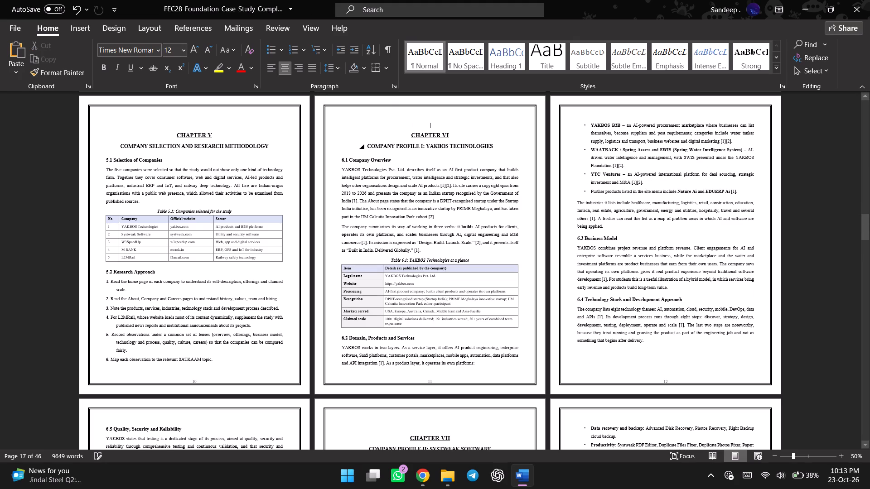
Remove the empty line above the Chapter VI heading, keeping the heading on its own line at the top of its page.
key(BackSpace)
key(BackSpace)
key(BackSpace)
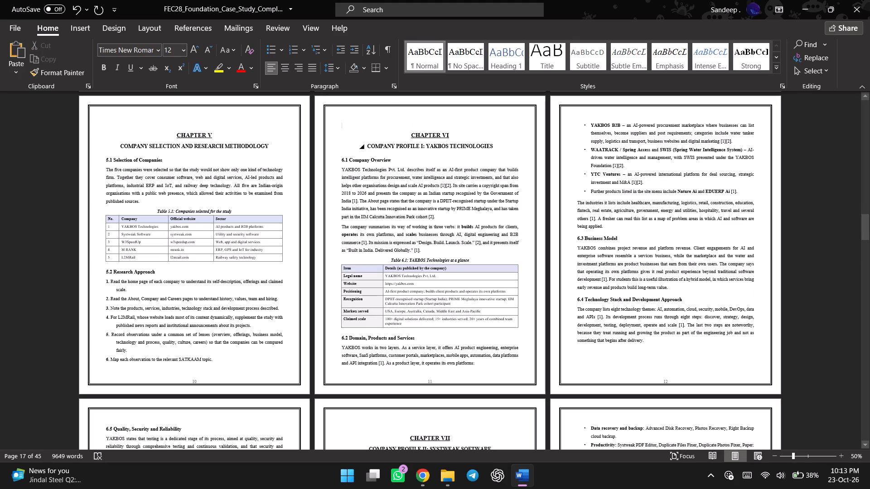
key(Down)
key(BackSpace)
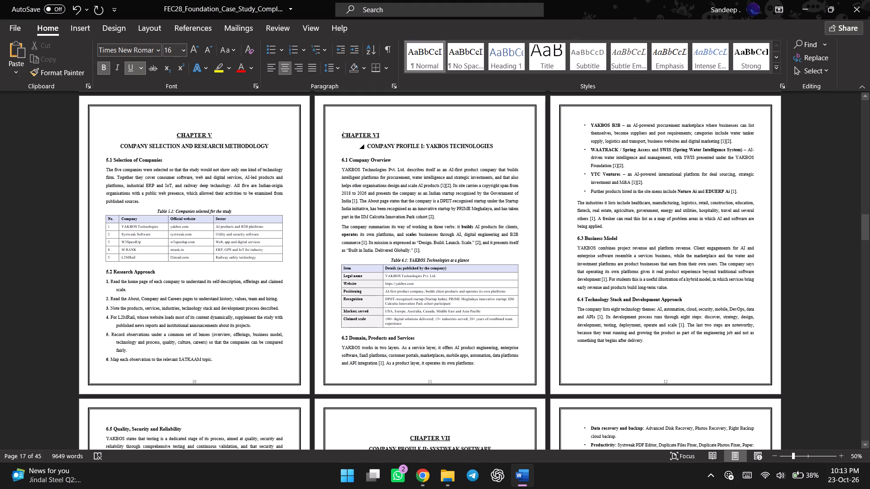
key(BackSpace)
key(BackSpace)
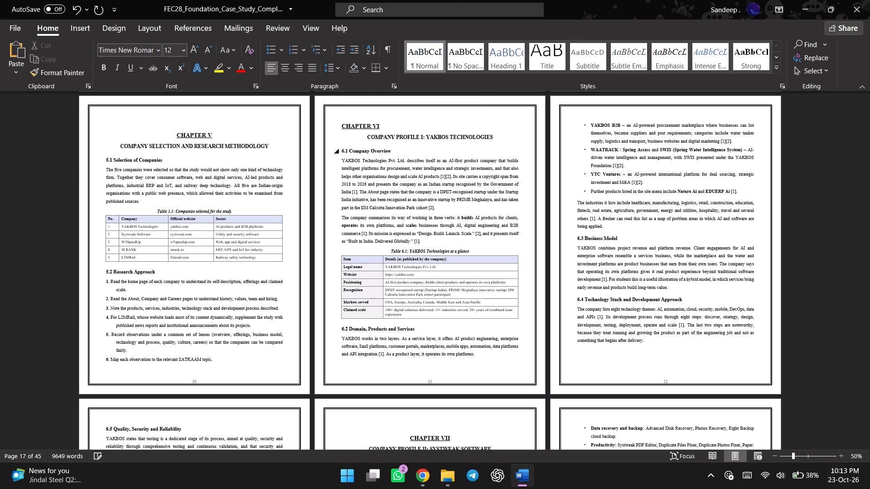
key(BackSpace)
key(Return)
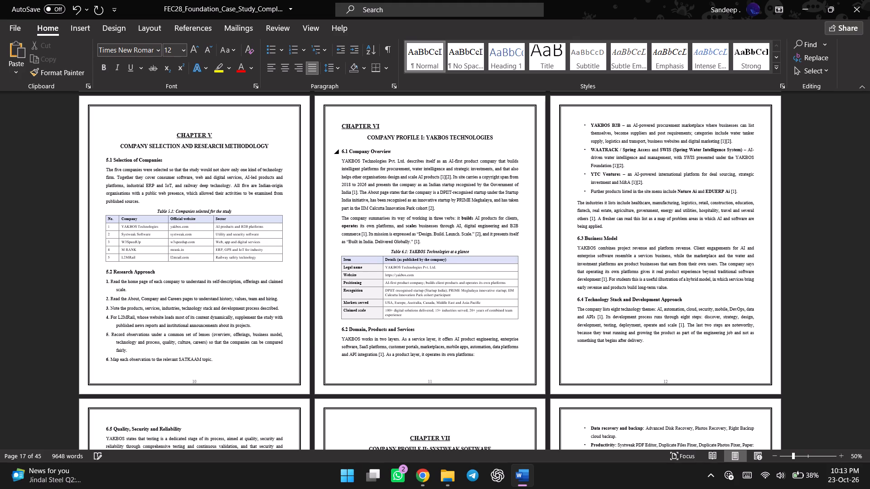
Center the Chapter VI heading above its company profile title.
key(space)
key(space)
key(space)
key(space)
key(space)
key(space)
key(space)
key(space)
key(space)
key(space)
key(space)
key(space)
key(space)
key(space)
key(space)
key(space)
key(space)
key(space)
key(space)
key(space)
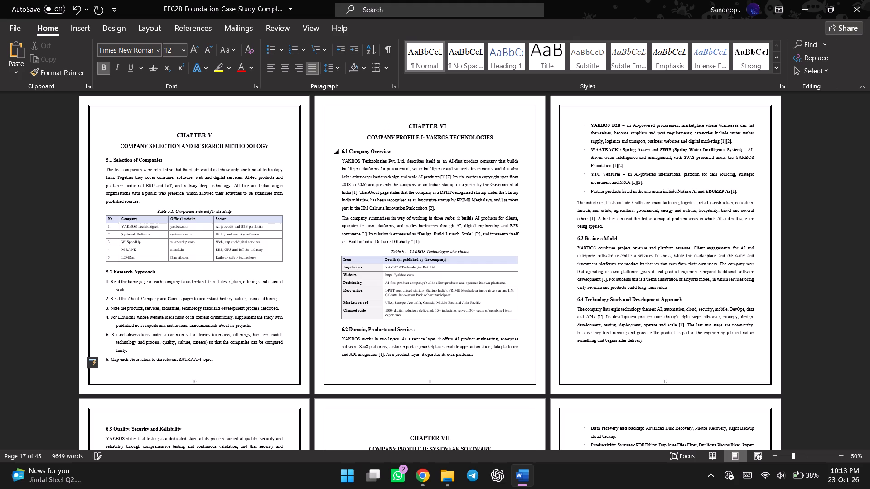
click(285, 70)
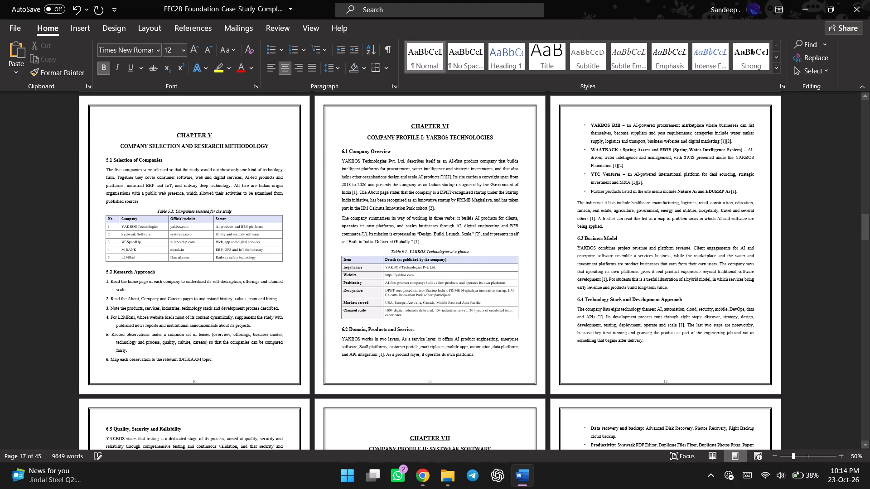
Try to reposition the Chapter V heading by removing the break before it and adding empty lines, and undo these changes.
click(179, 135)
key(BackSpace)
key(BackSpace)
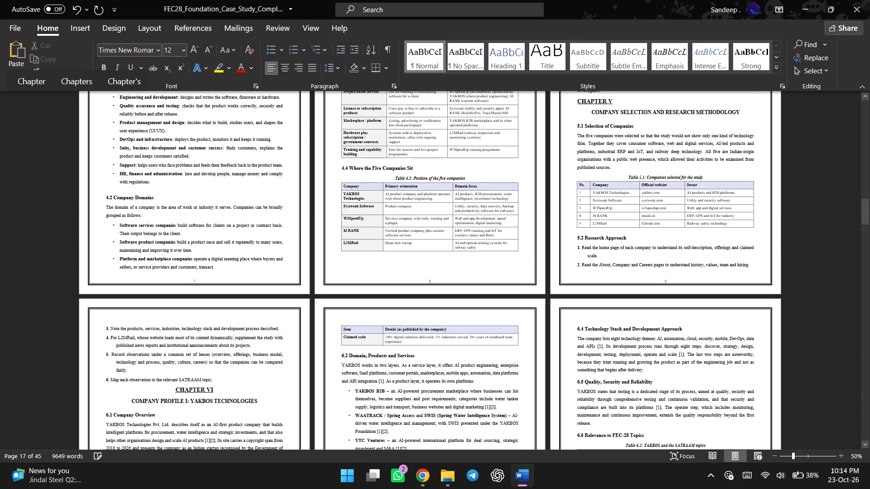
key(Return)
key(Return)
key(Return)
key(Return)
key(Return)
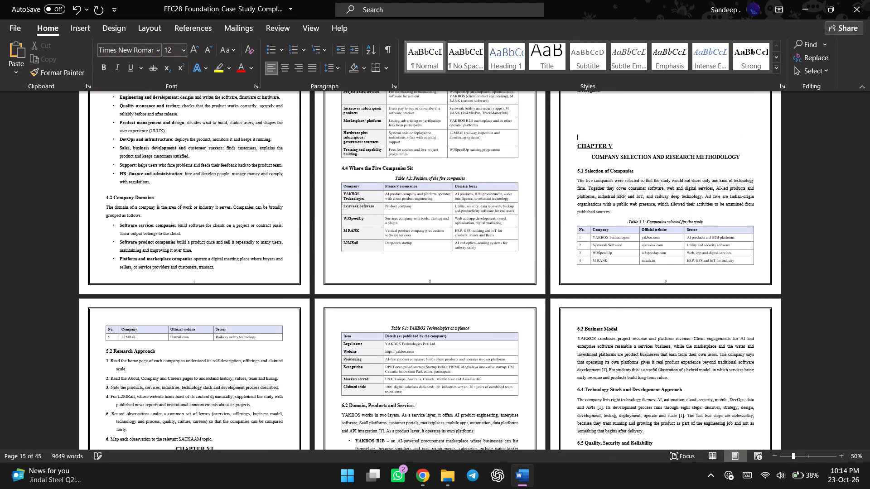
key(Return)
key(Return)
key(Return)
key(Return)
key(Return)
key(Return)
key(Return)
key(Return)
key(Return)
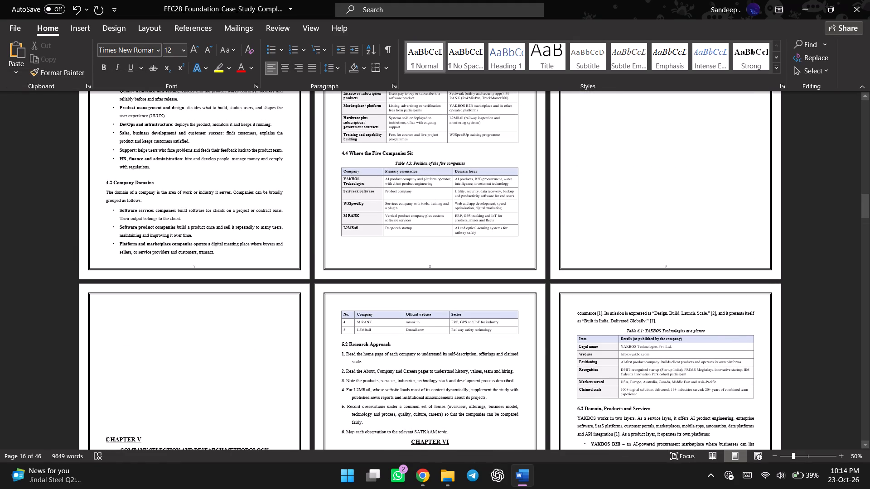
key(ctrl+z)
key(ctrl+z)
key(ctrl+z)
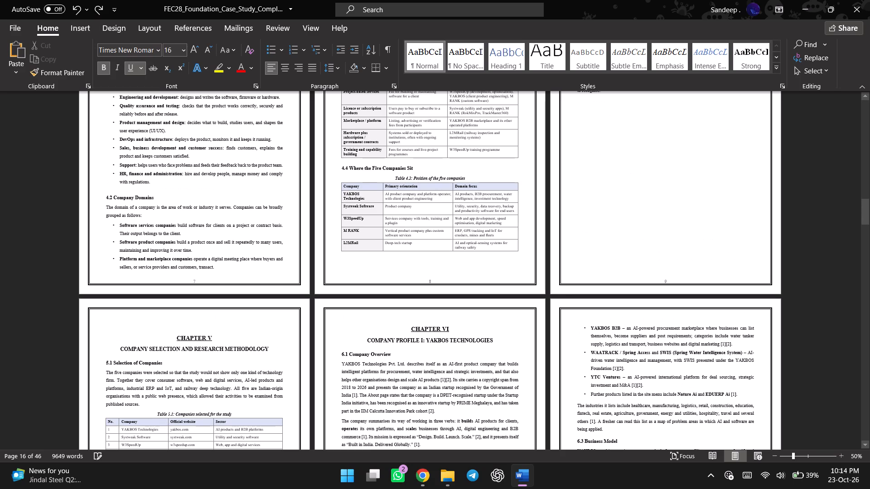
Delete sections 7.6 Relevance to FEC-28 Topics, including Table 7.2, and 7.7 Key Takeaways from the end of Chapter VII.
scroll(179, 135, down, 3)
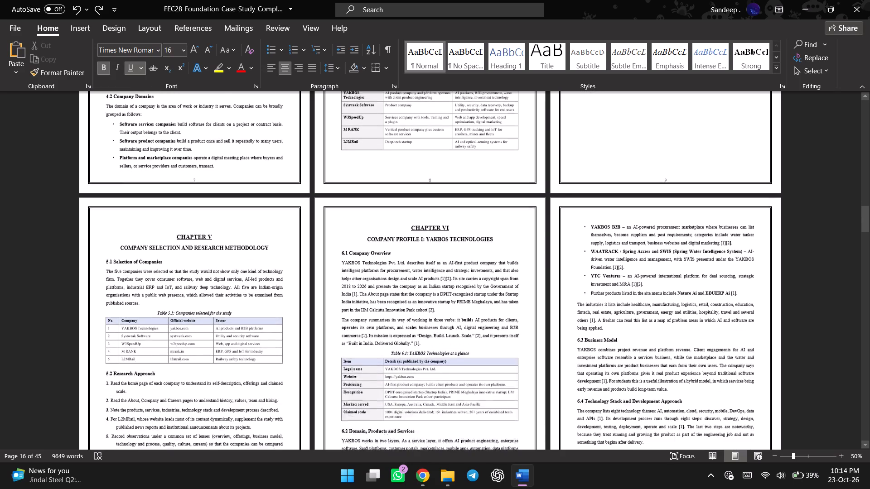
scroll(179, 135, down, 4)
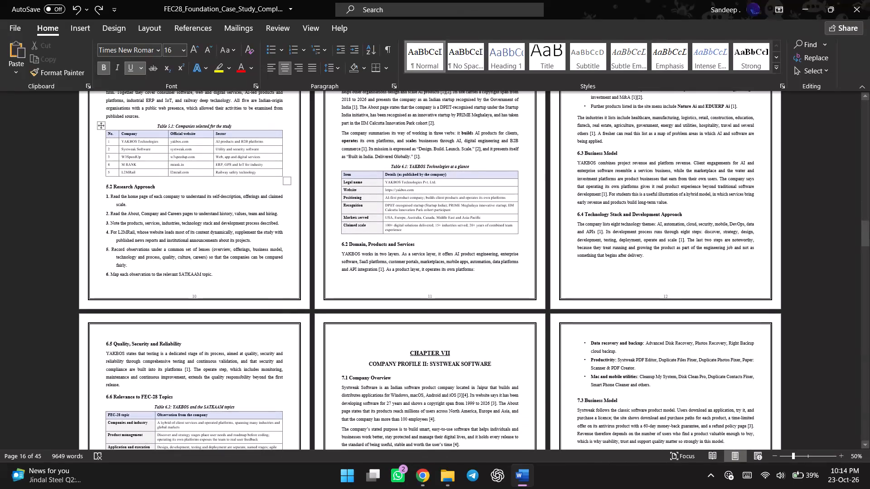
scroll(102, 335, down, 3)
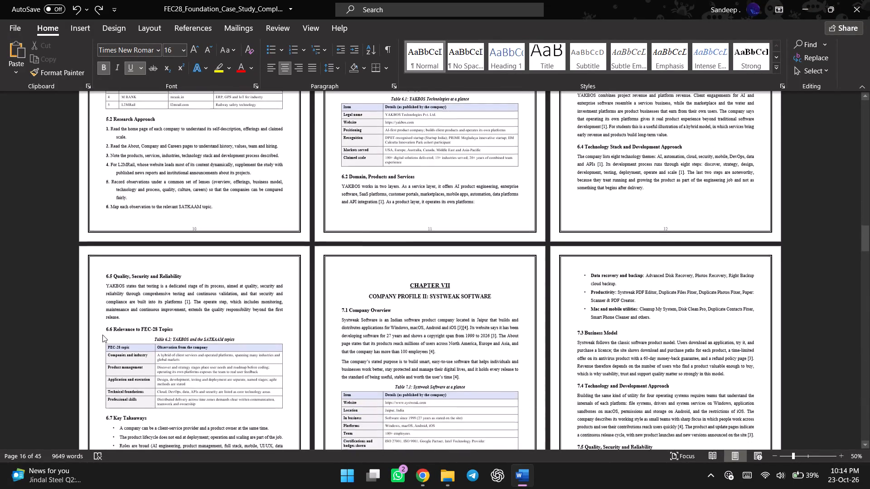
scroll(102, 335, down, 2)
scroll(102, 335, up, 1)
scroll(102, 335, down, 1)
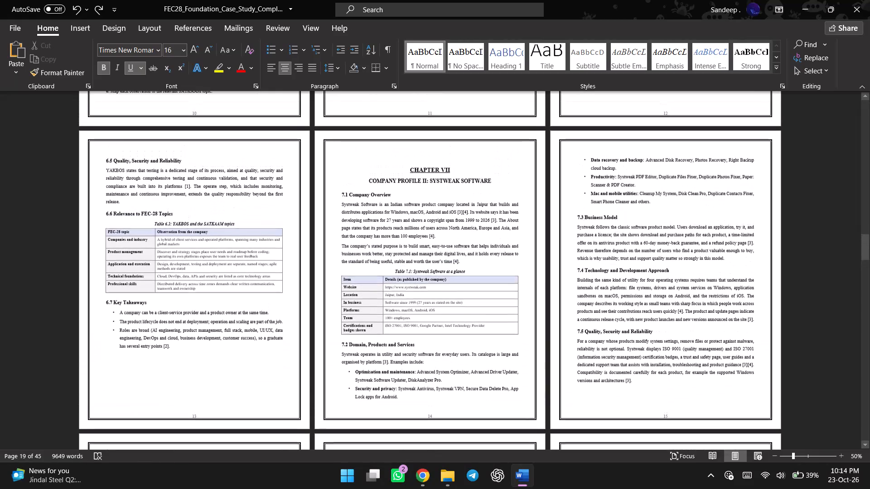
scroll(102, 335, down, 2)
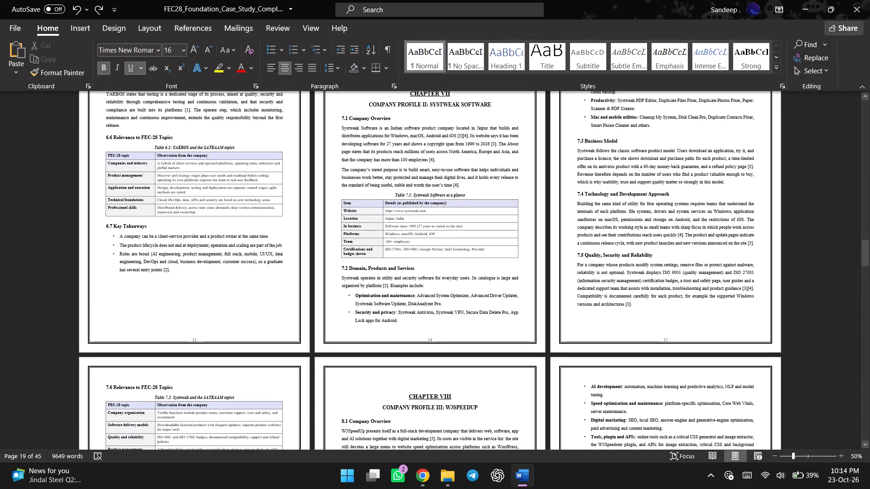
scroll(102, 335, down, 2)
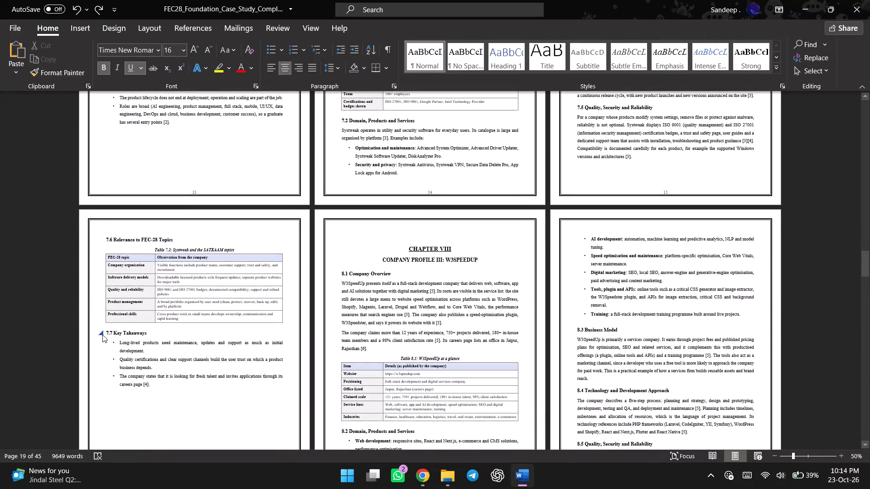
scroll(102, 335, down, 1)
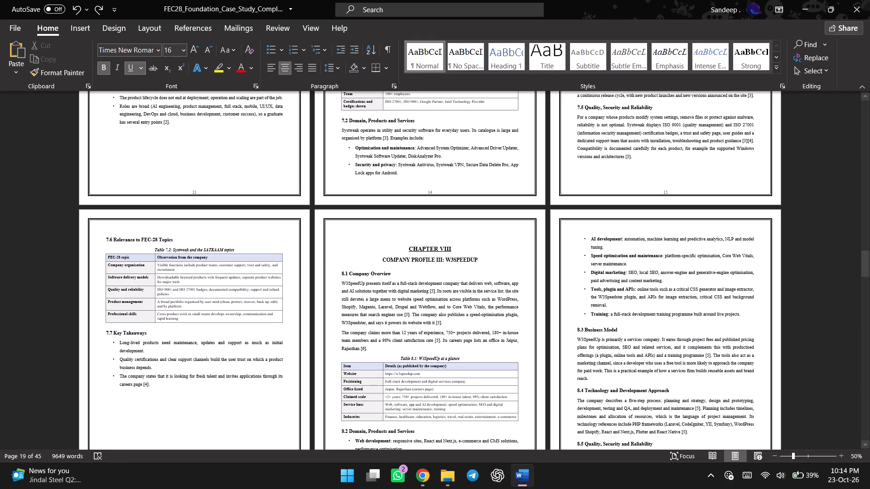
drag(155, 389, 89, 240)
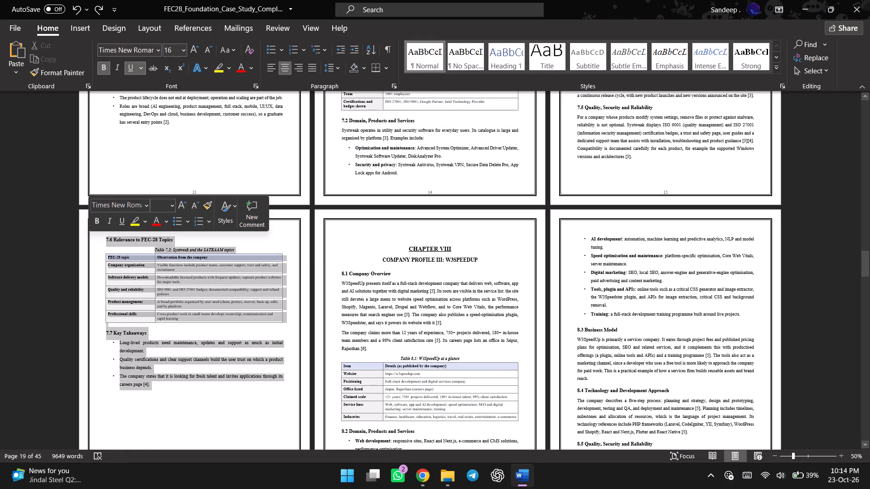
key(BackSpace)
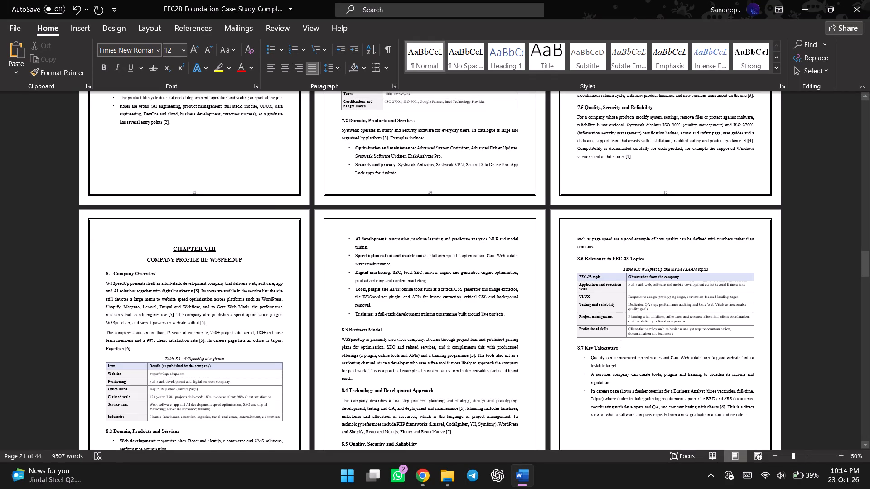
Delete all text on Chapter VIII's last page: the closing lines of 8.5, section 8.6 with Table 8.2, and section 8.7.
scroll(387, 250, down, 1)
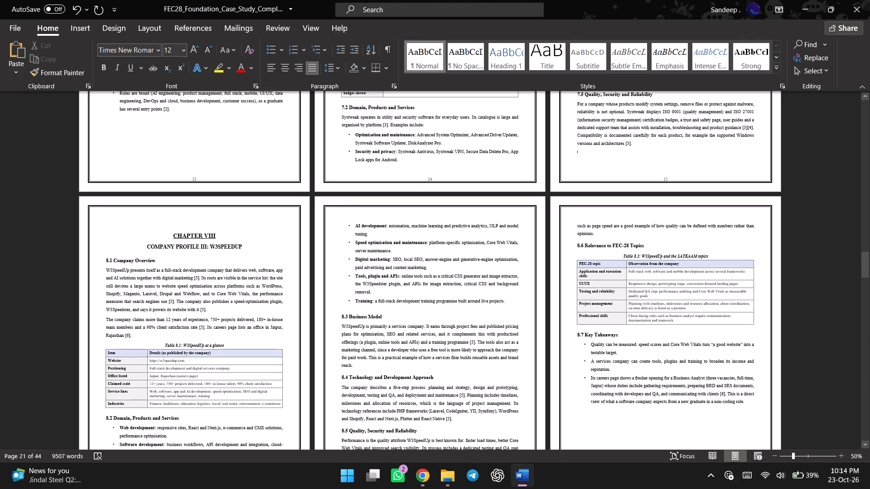
scroll(387, 250, down, 3)
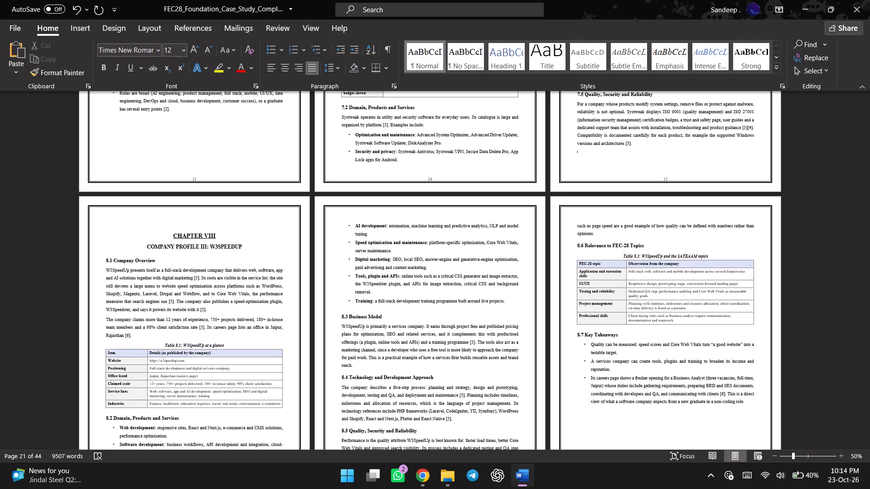
scroll(387, 250, down, 3)
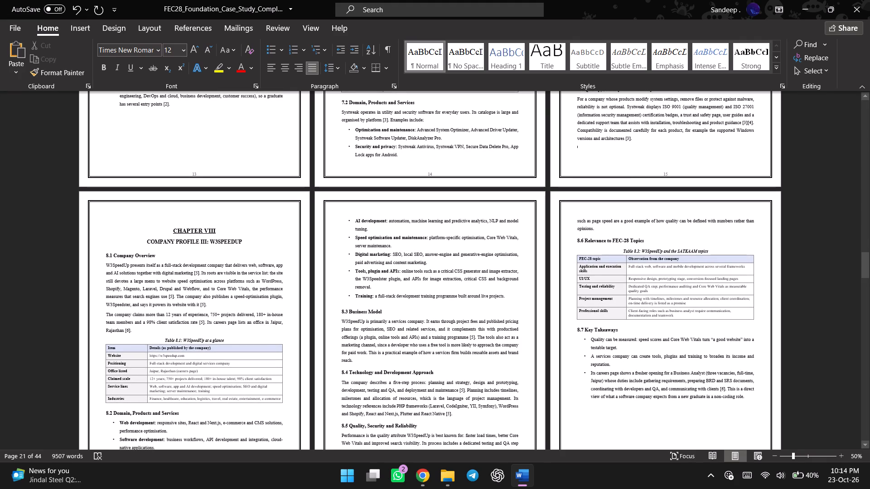
scroll(387, 250, down, 2)
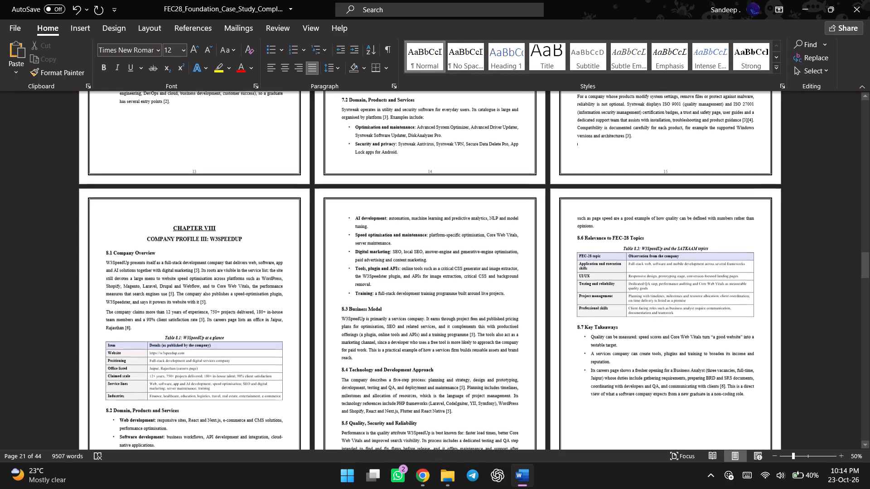
scroll(387, 250, down, 1)
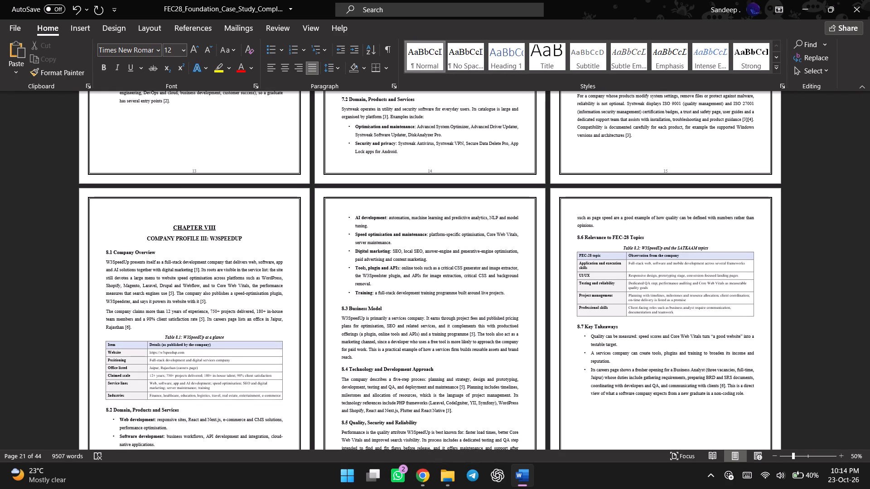
scroll(387, 250, down, 2)
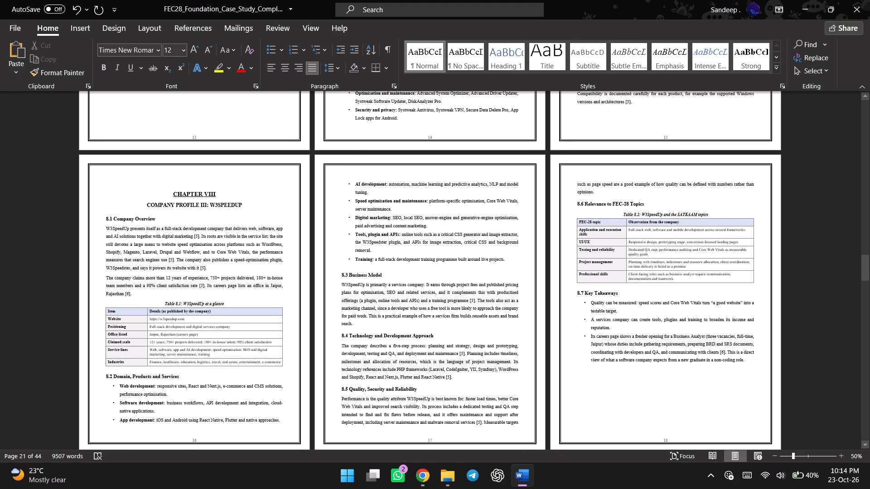
drag(748, 362, 574, 206)
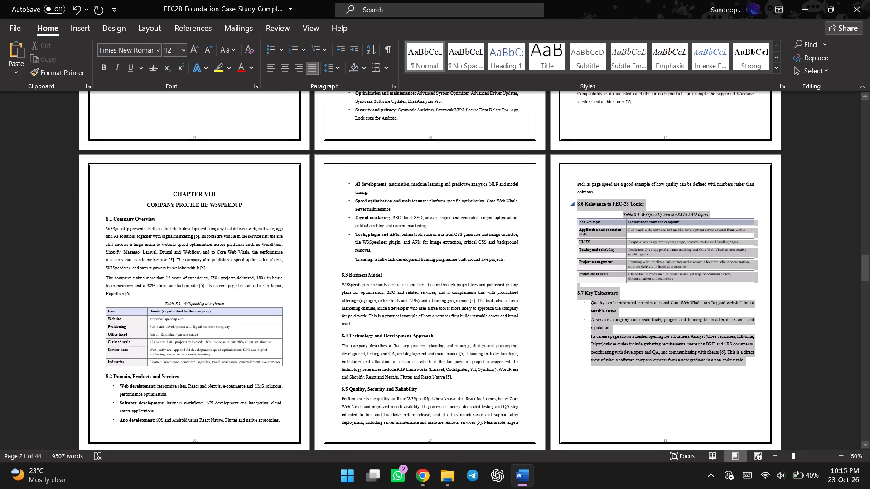
drag(574, 206, 574, 203)
drag(574, 203, 576, 189)
key(BackSpace)
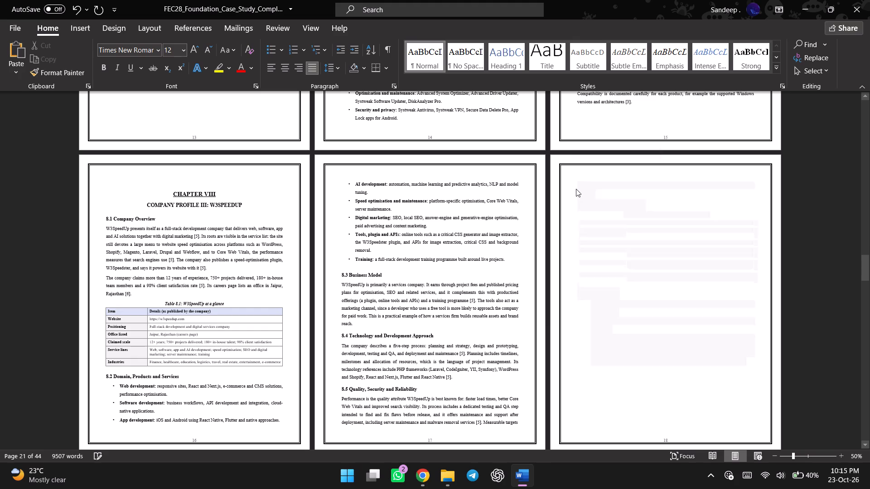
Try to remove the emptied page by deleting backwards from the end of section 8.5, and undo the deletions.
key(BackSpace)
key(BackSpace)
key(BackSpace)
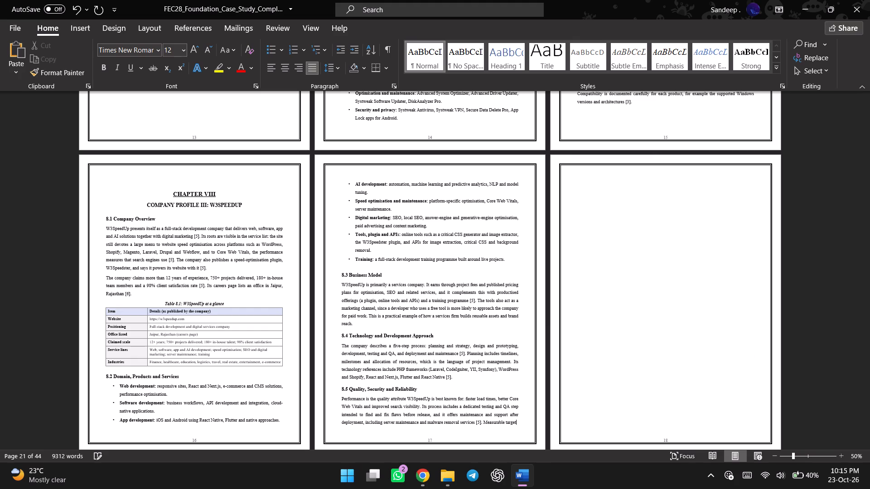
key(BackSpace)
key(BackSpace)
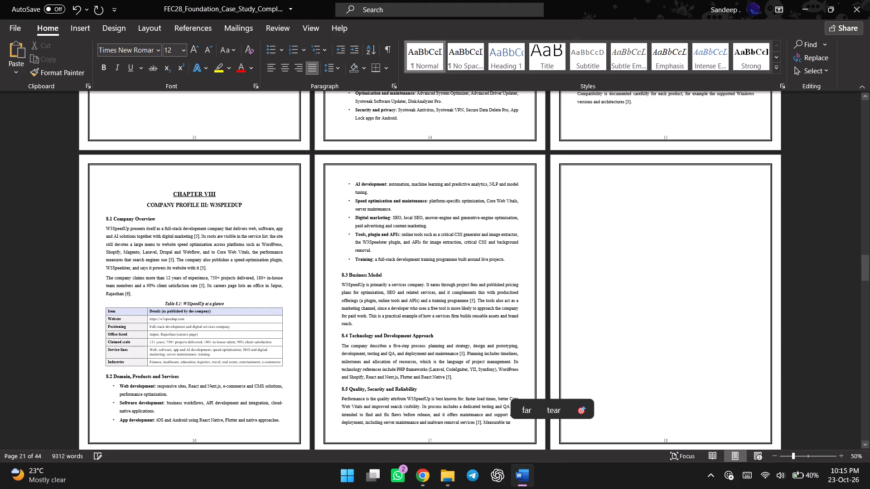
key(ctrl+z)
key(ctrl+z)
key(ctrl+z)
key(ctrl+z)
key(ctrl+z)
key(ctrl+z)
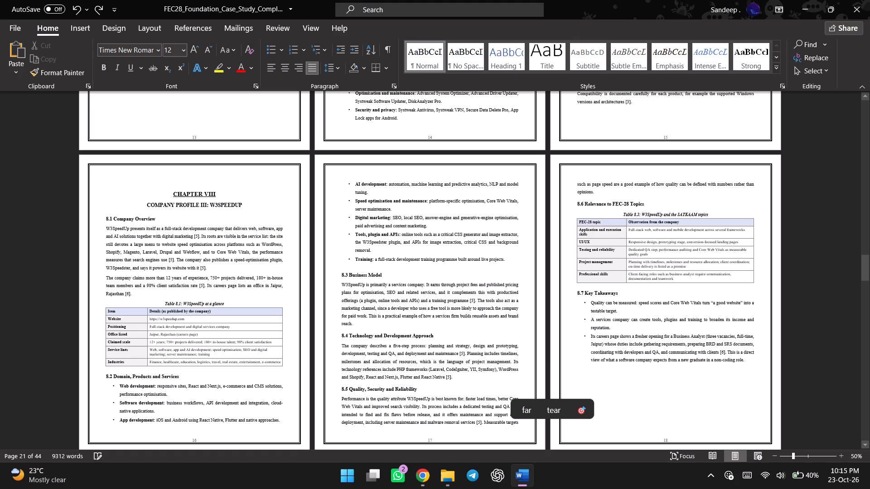
Delete the restored text on Chapter VIII's last page again, along with the blank page left before Chapter IX.
key(BackSpace)
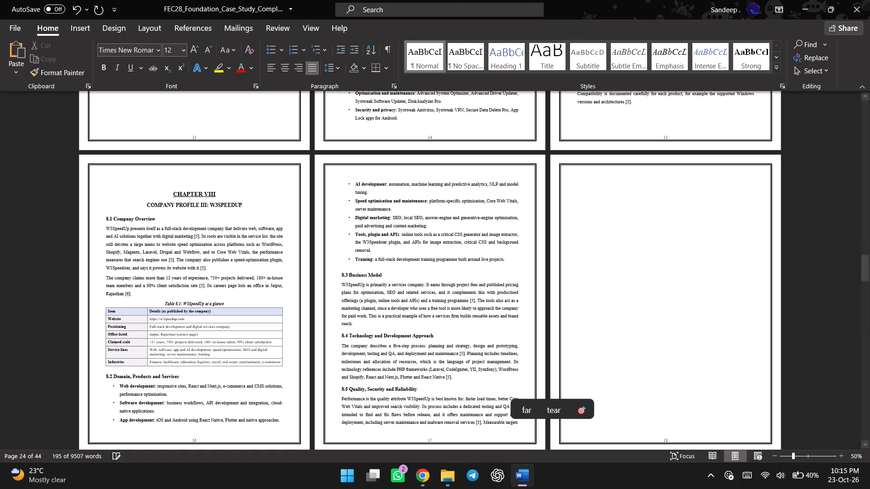
click(641, 257)
key(BackSpace)
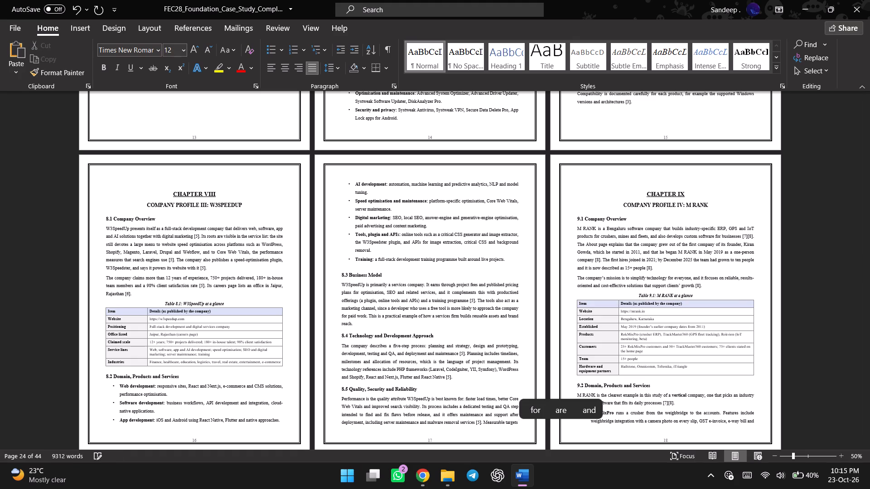
key(BackSpace)
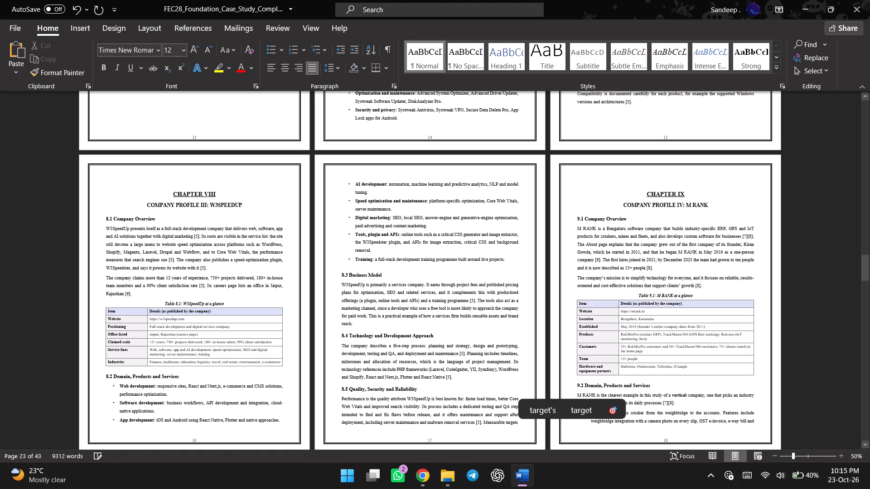
Remove the empty line above the Chapter IX heading, leaving one space before it, and center it above its company profile title.
click(637, 196)
key(BackSpace)
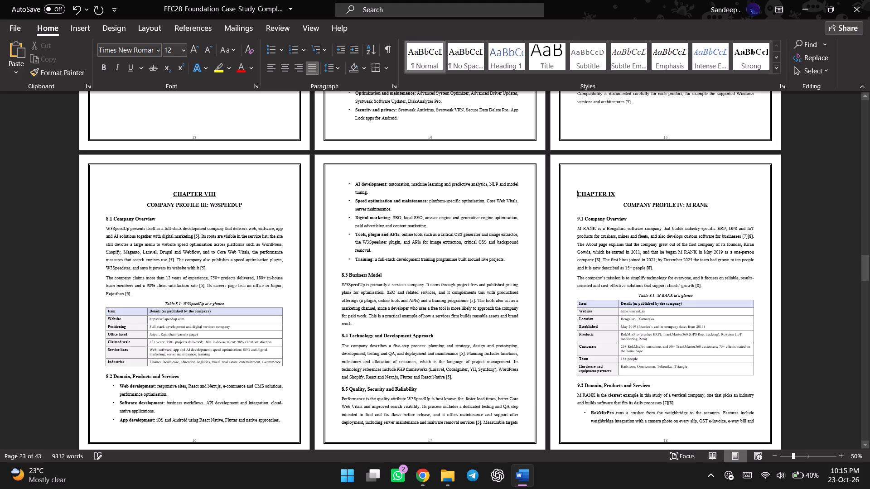
key(BackSpace)
key(space)
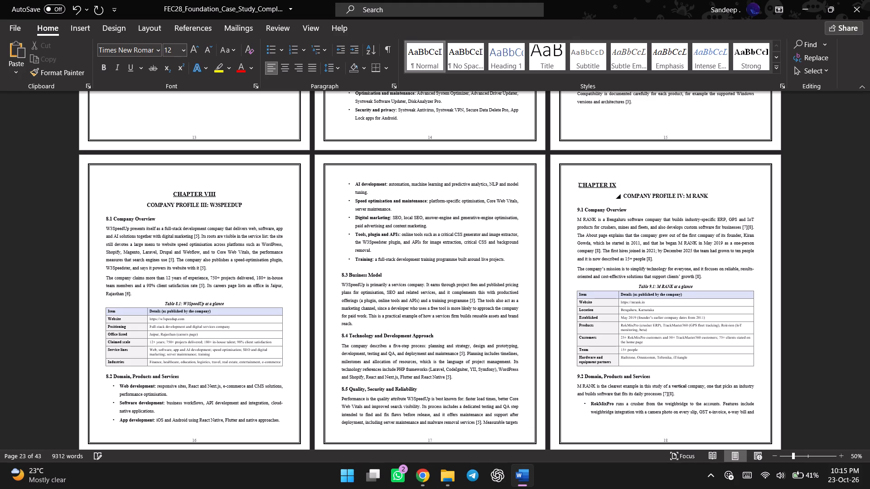
click(283, 63)
Examine Chapter IX's pages through sections 9.5 to 9.7, including Table 9.2, and the pages of Chapter X that follow.
scroll(282, 252, down, 2)
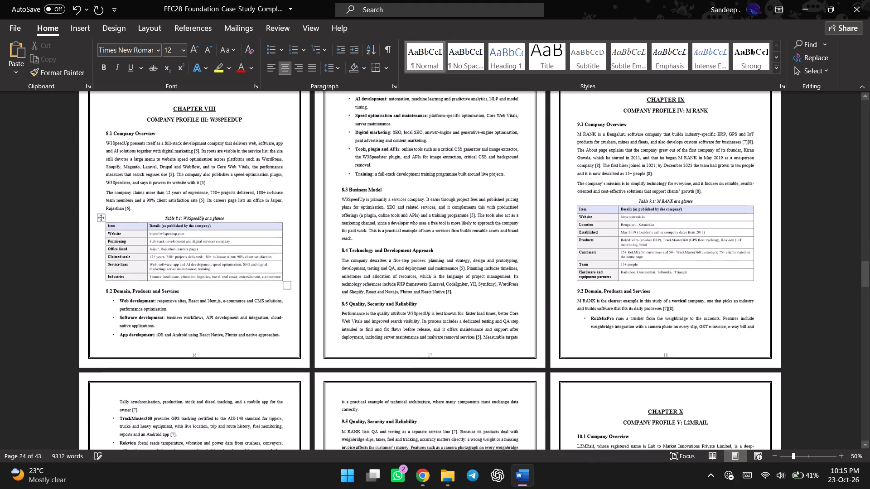
scroll(282, 252, down, 3)
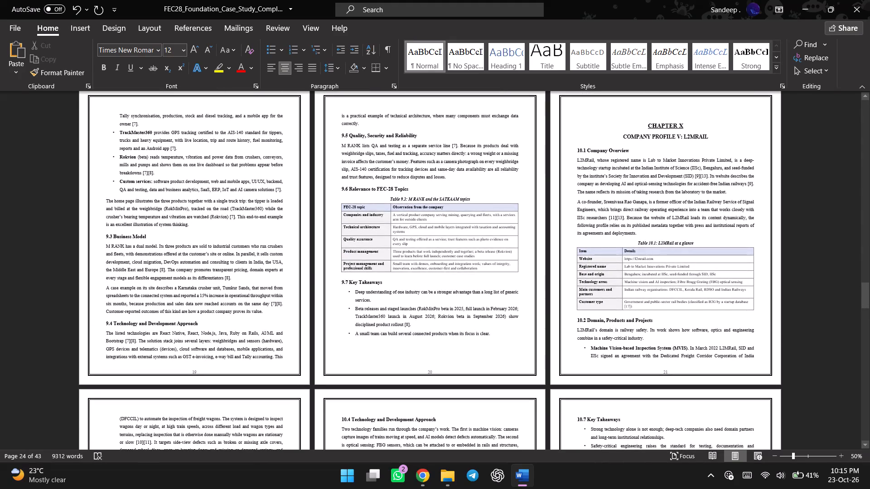
scroll(282, 252, down, 2)
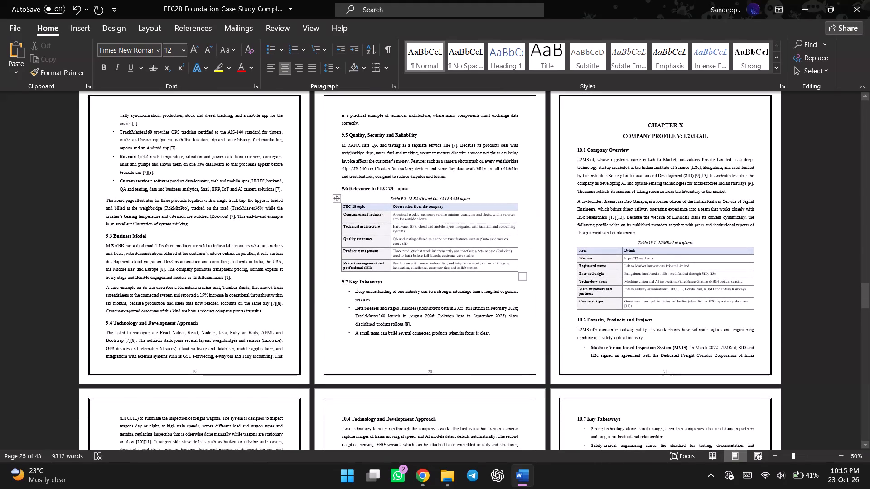
ctrl+scroll(459, 292, up, 5)
scroll(459, 292, down, 2)
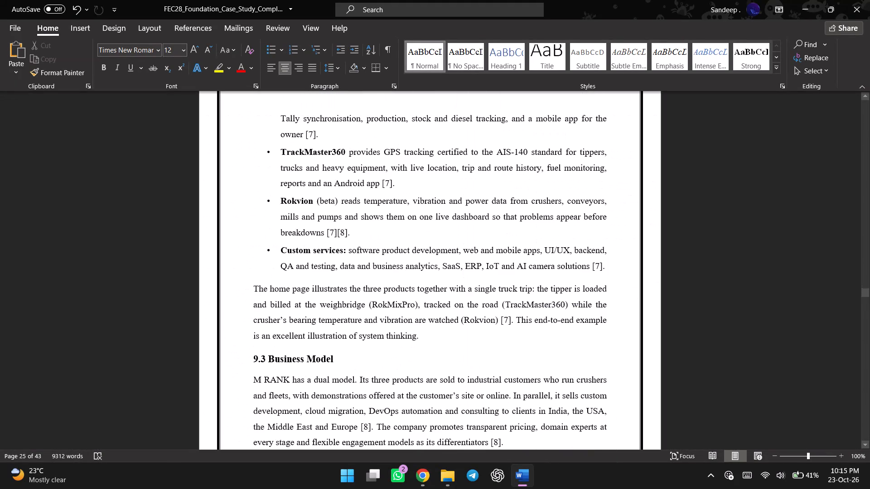
scroll(459, 292, down, 3)
ctrl+scroll(459, 292, down, 2)
ctrl+scroll(459, 292, up, 2)
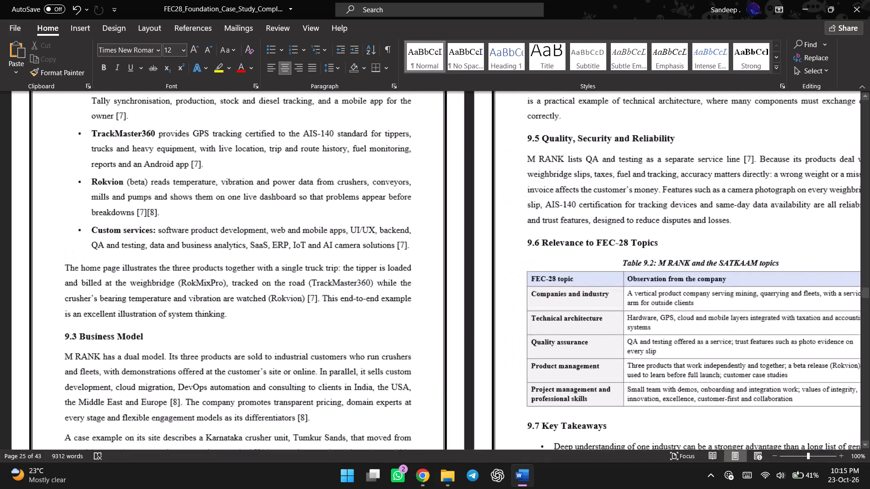
ctrl+scroll(459, 292, up, 1)
scroll(459, 292, down, 8)
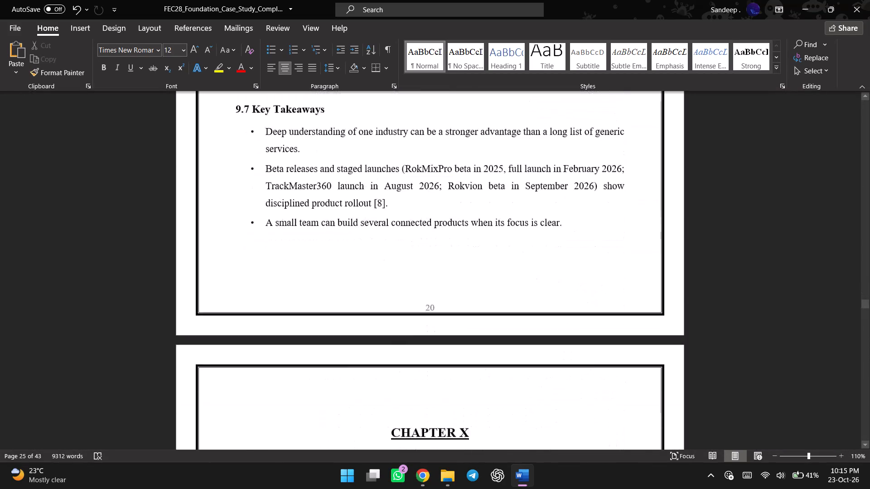
scroll(459, 292, up, 1)
scroll(459, 292, down, 1)
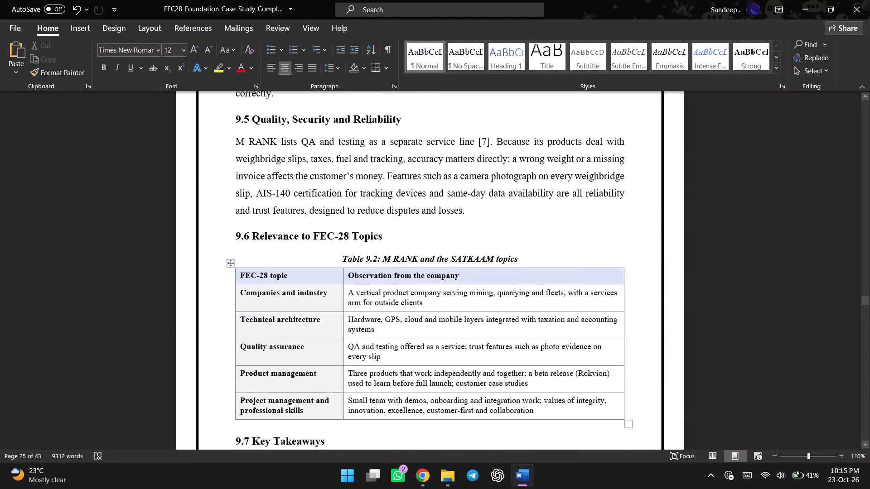
scroll(459, 292, down, 1)
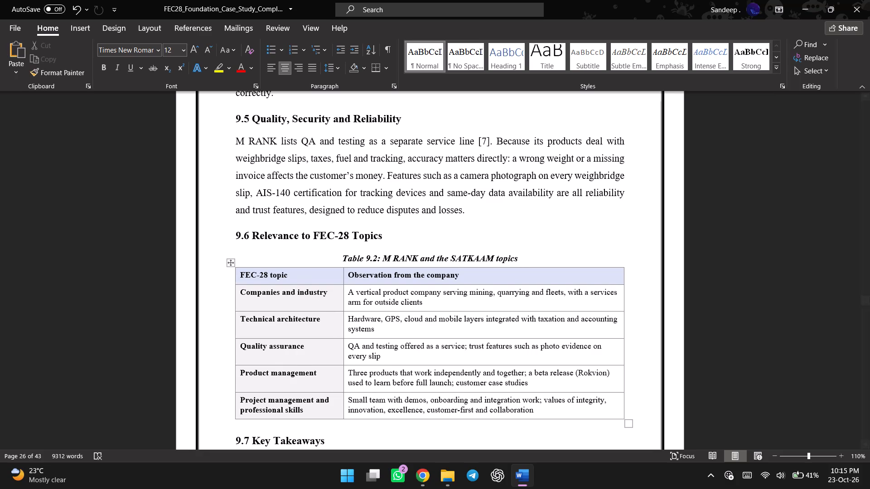
scroll(459, 292, down, 1)
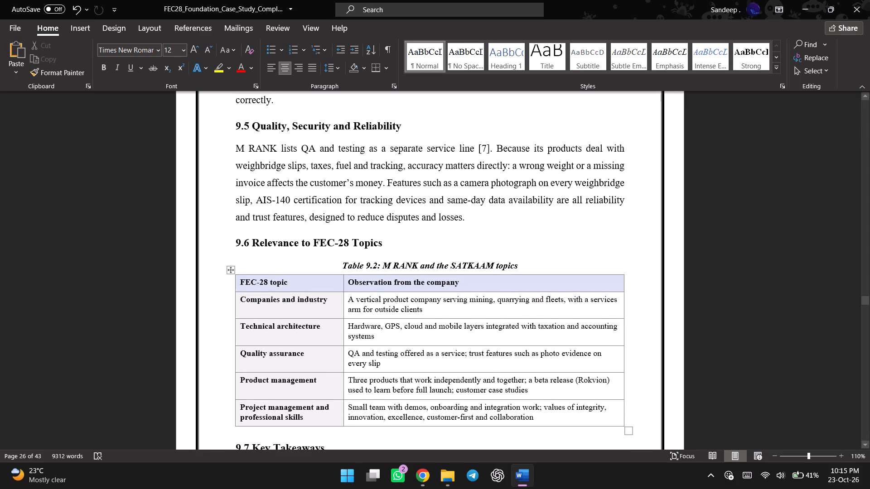
scroll(459, 292, down, 1)
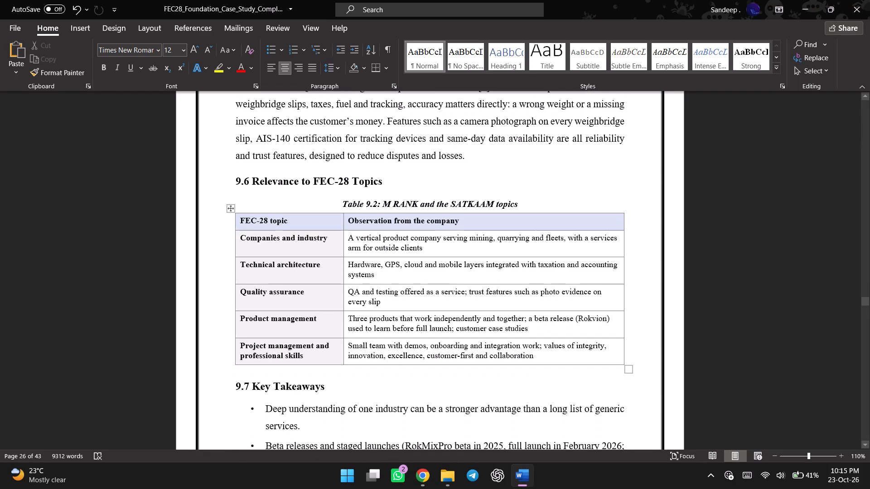
scroll(459, 292, down, 2)
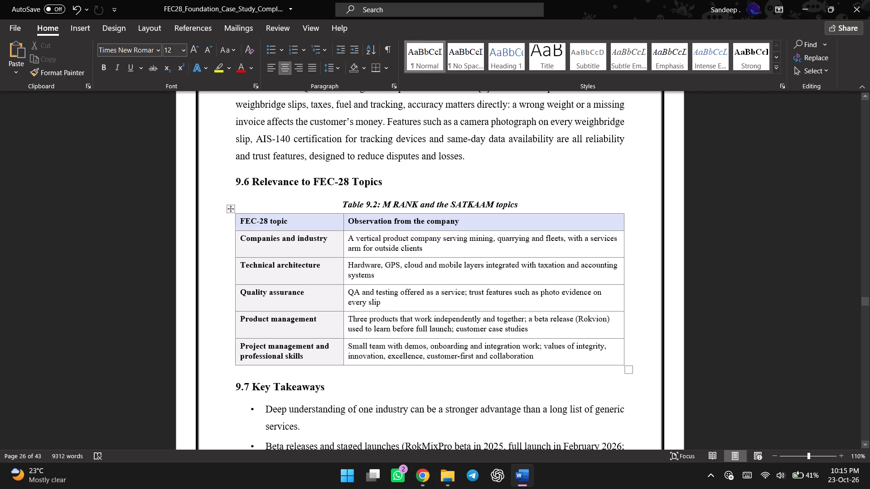
scroll(461, 297, up, 1)
scroll(358, 283, down, 1)
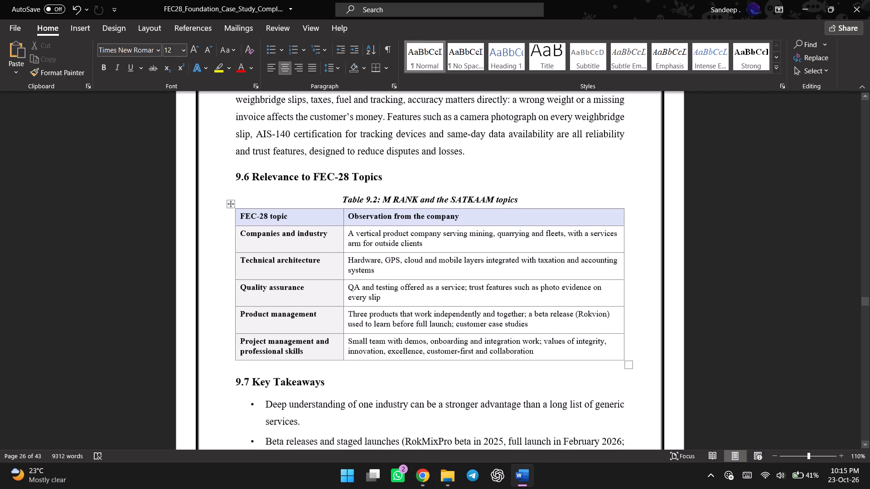
scroll(358, 283, down, 1)
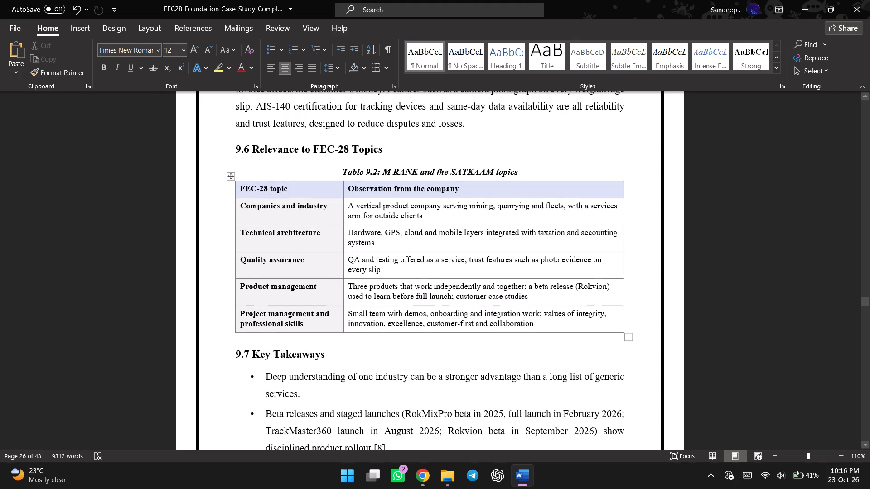
scroll(358, 283, down, 1)
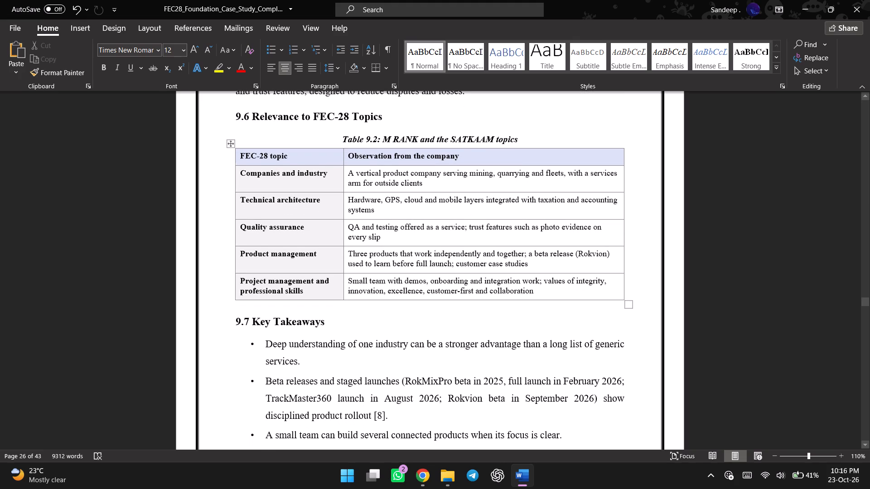
ctrl+scroll(358, 285, down, 5)
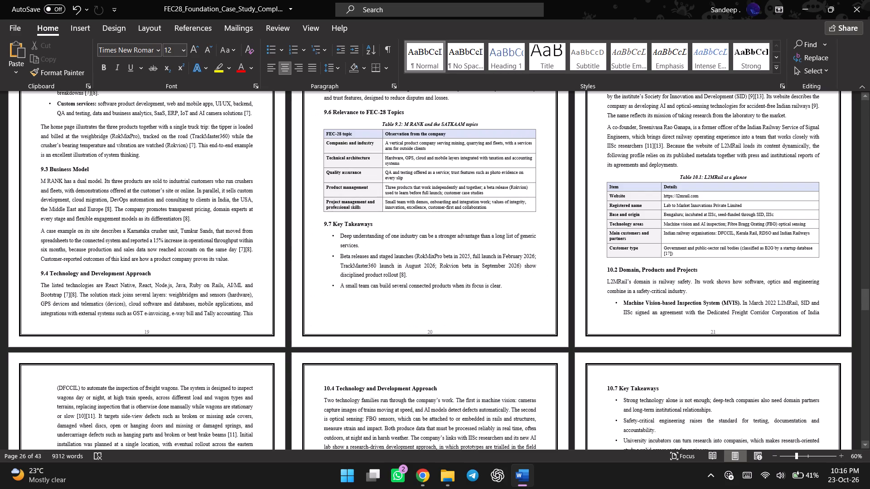
click(358, 285)
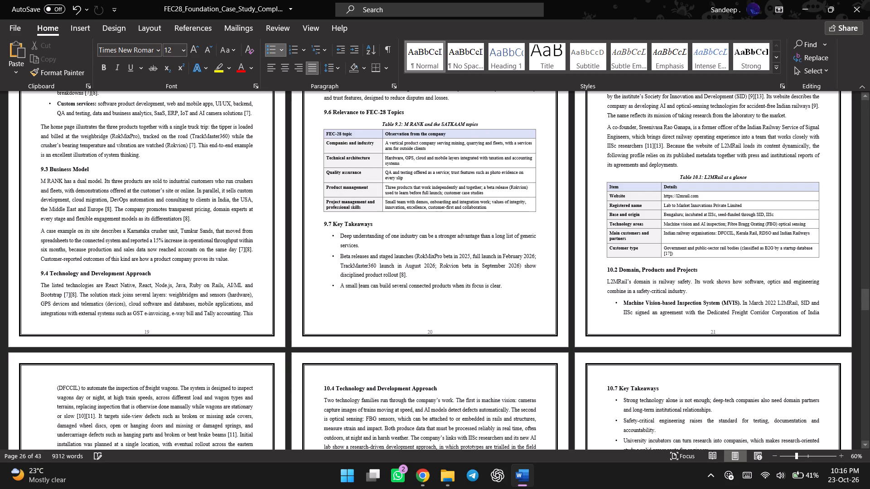
Undo the recent edits back through the Chapter IX heading changes and the deletions of Chapter VIII's and Chapter VII's closing sections.
key(ctrl+z)
key(ctrl+z)
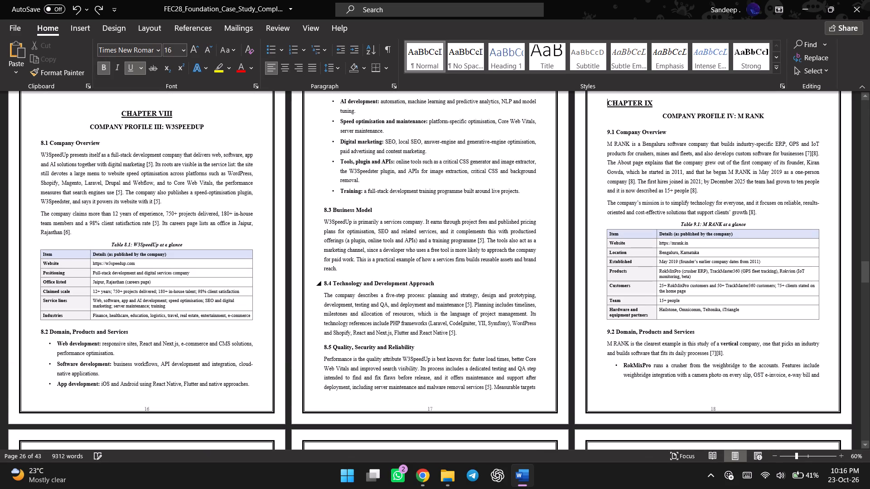
key(ctrl+z)
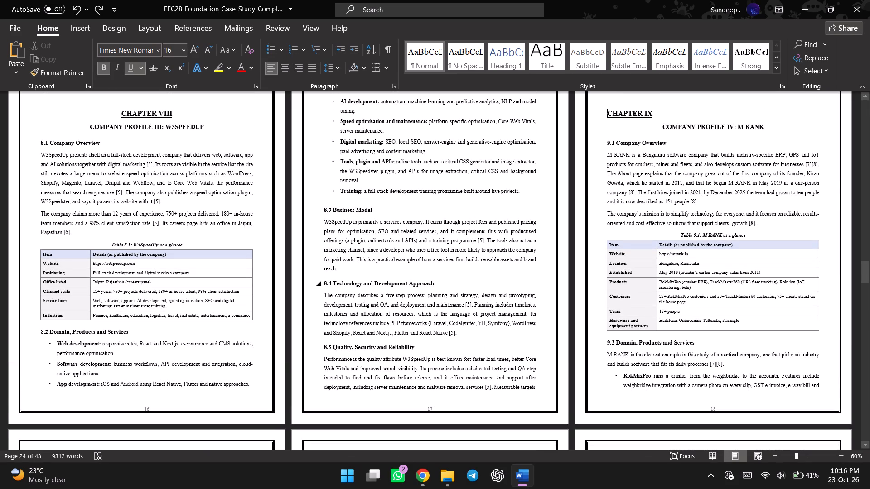
key(ctrl+z)
key(ctrl+z)
key(ctrl+z)
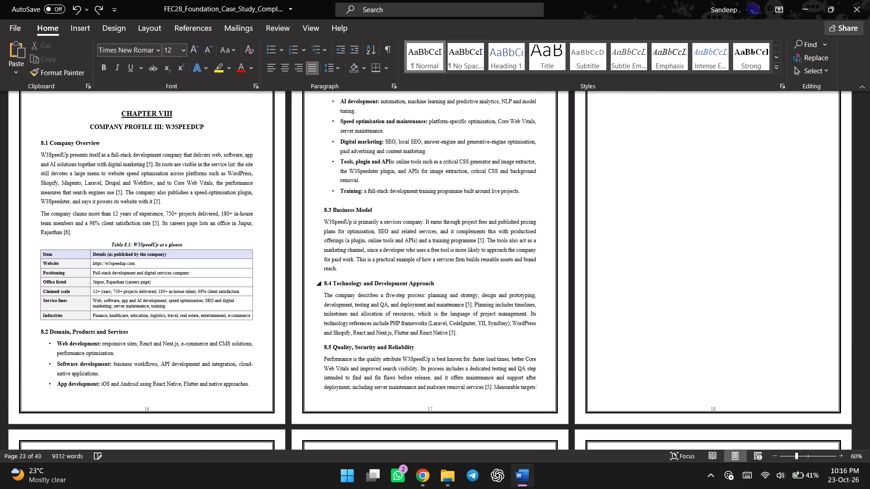
key(ctrl+z)
key(ctrl+z)
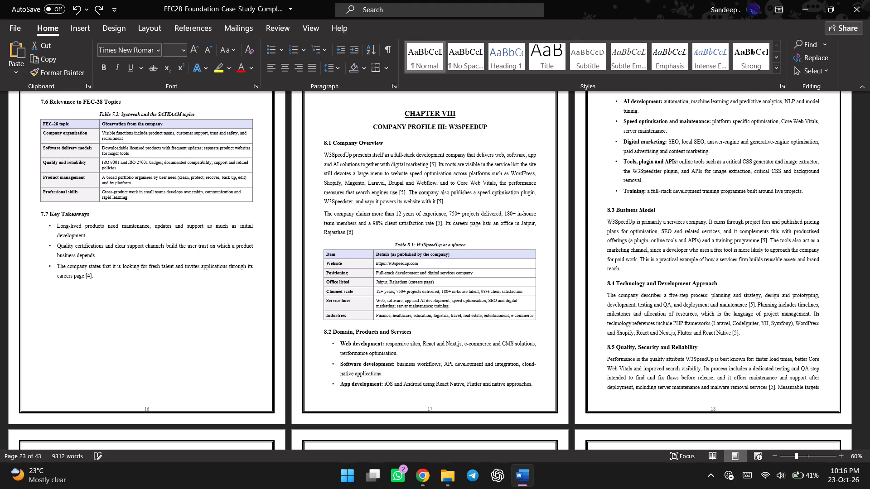
key(ctrl+z)
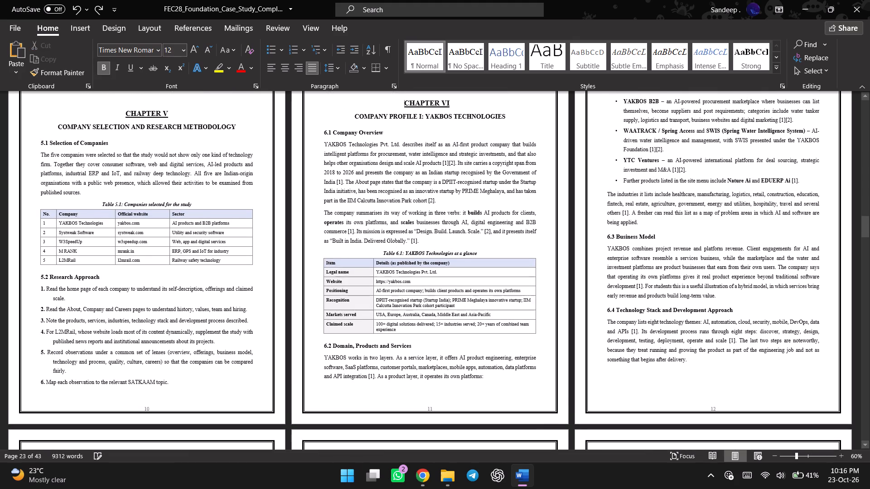
Review the report's pages from Chapter IV through the company profiles to the closing Chapter XIV and References pages.
scroll(401, 235, up, 1)
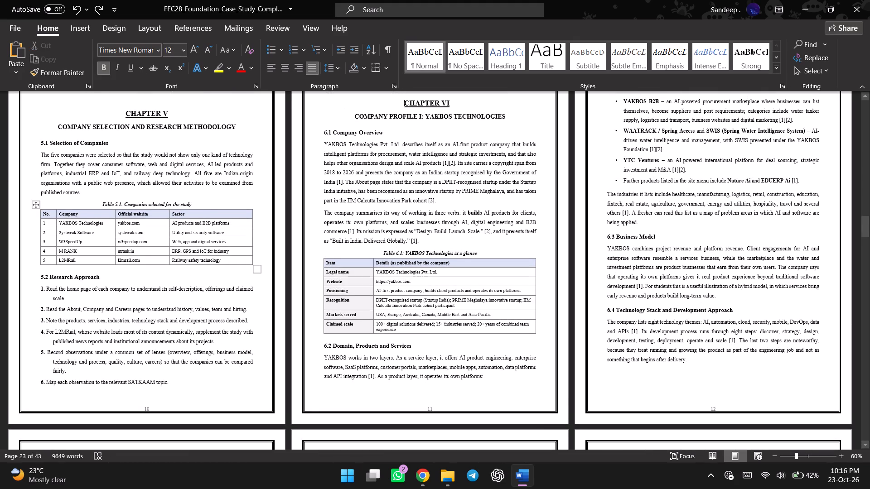
scroll(401, 235, up, 5)
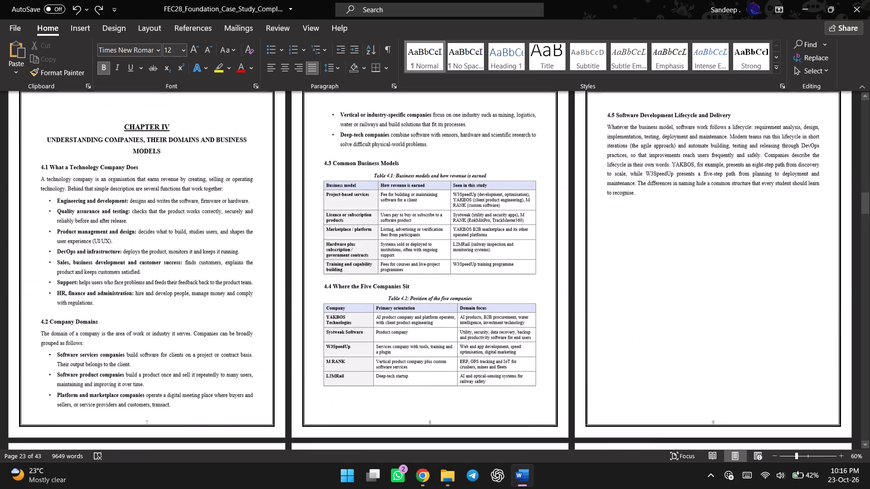
scroll(401, 235, down, 6)
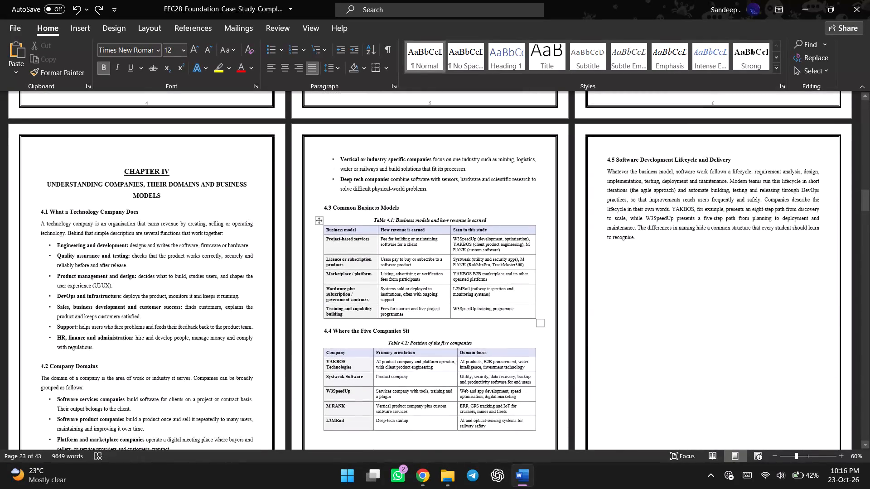
scroll(401, 235, down, 6)
scroll(401, 235, up, 3)
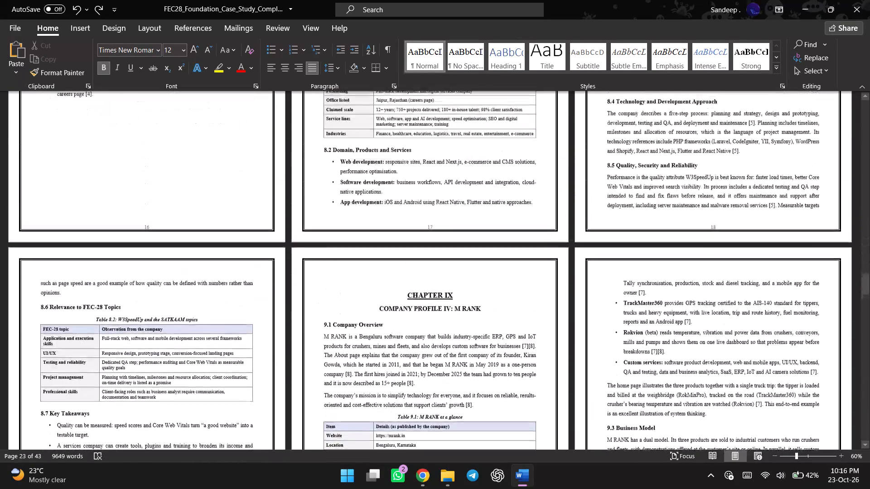
scroll(401, 235, down, 2)
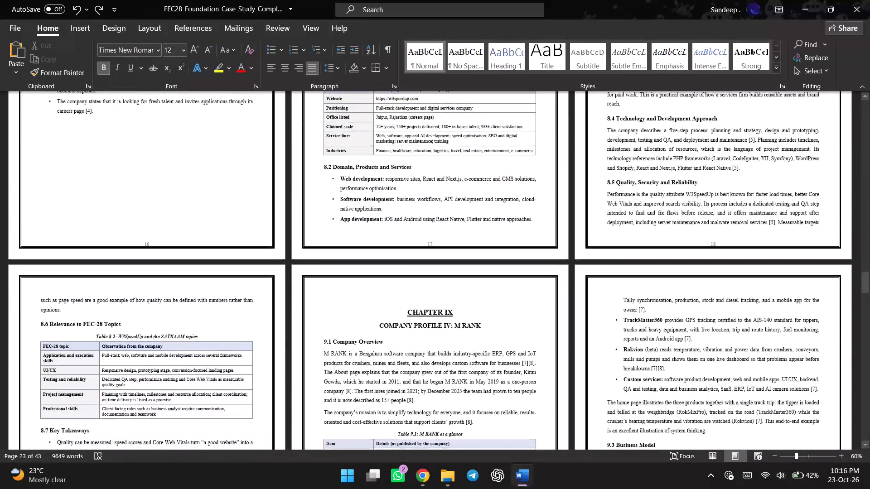
scroll(401, 235, down, 3)
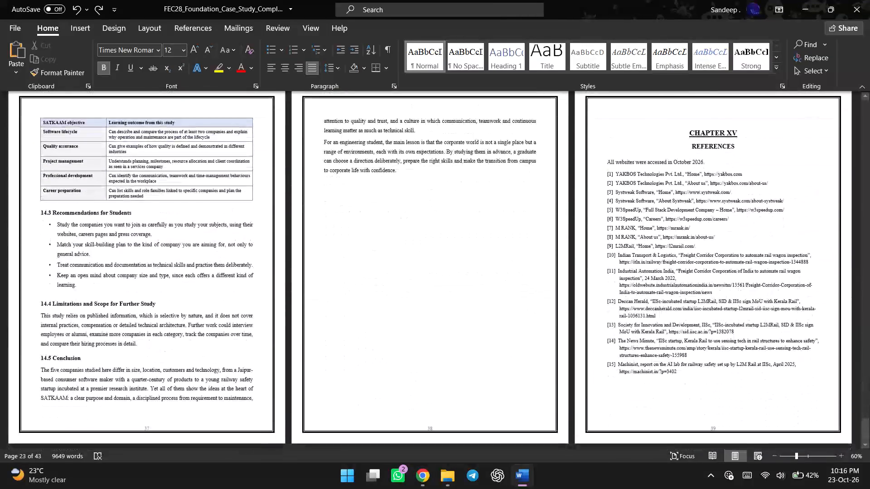
Delete section 14.3 Recommendations for Students, including its heading and all its bullet points.
scroll(401, 235, down, 12)
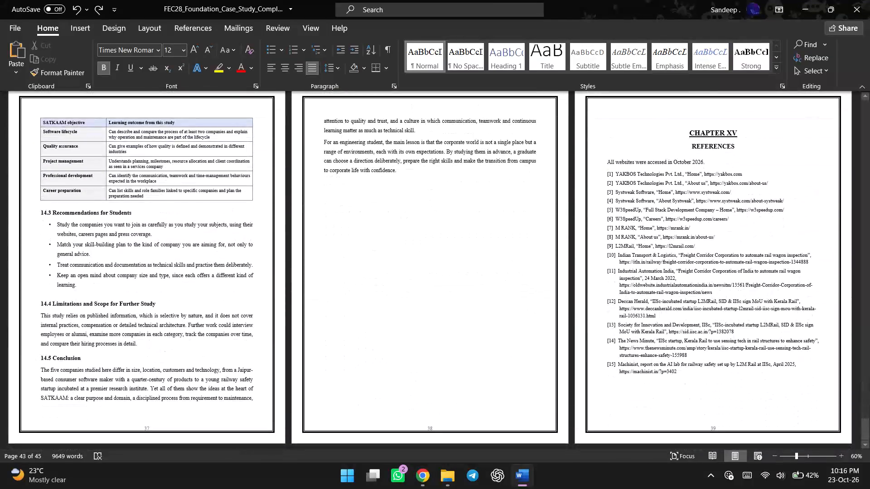
drag(84, 288, 33, 209)
key(BackSpace)
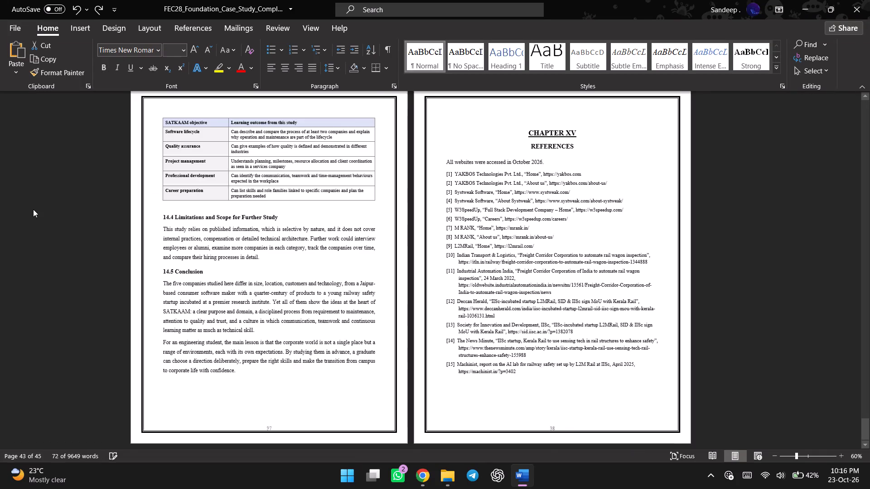
scroll(179, 250, down, 1)
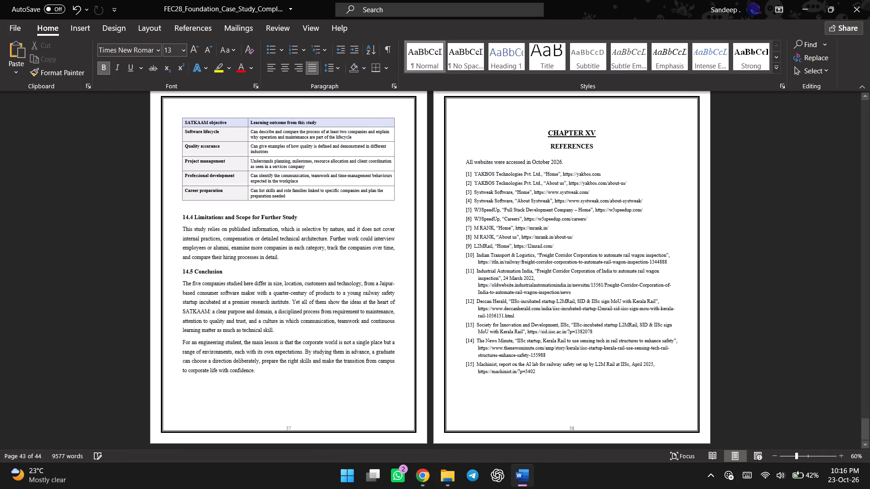
Renumber the Limitations and Scope for Further Study heading as 14.3.
scroll(188, 236, up, 3)
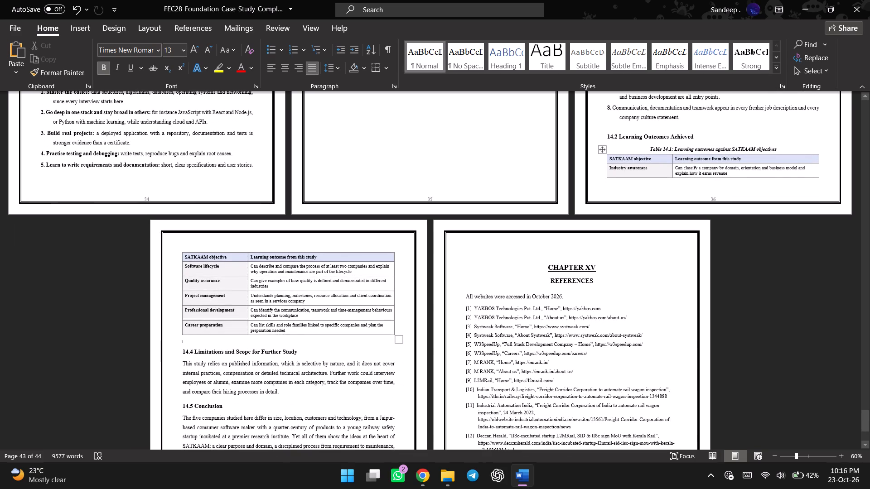
click(193, 349)
key(BackSpace)
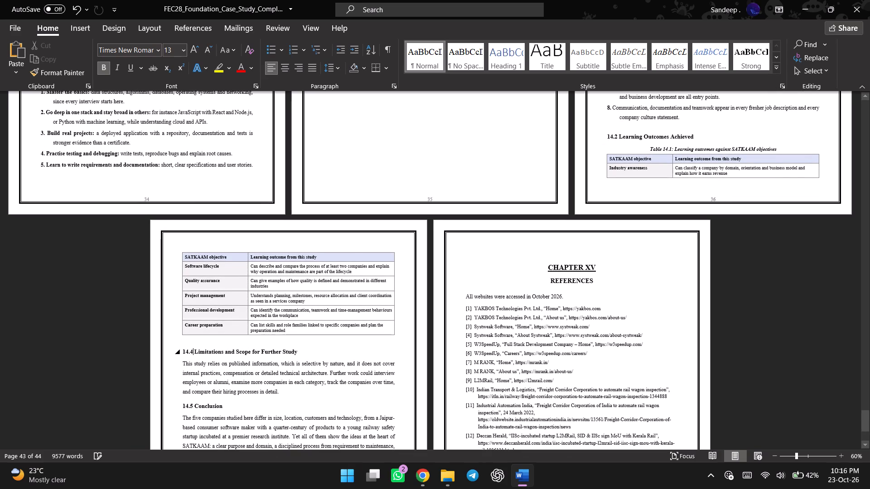
key(3)
Renumber the Conclusion heading in Chapter XIV as 14.4.
scroll(193, 349, down, 2)
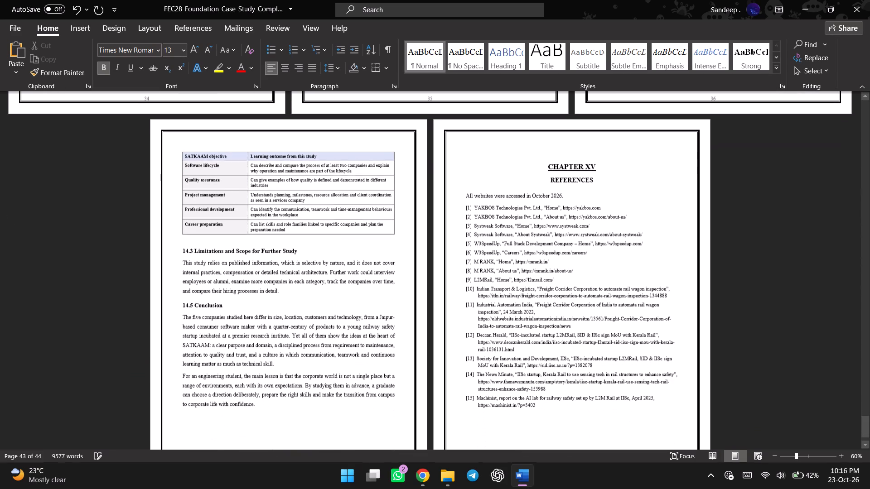
click(193, 305)
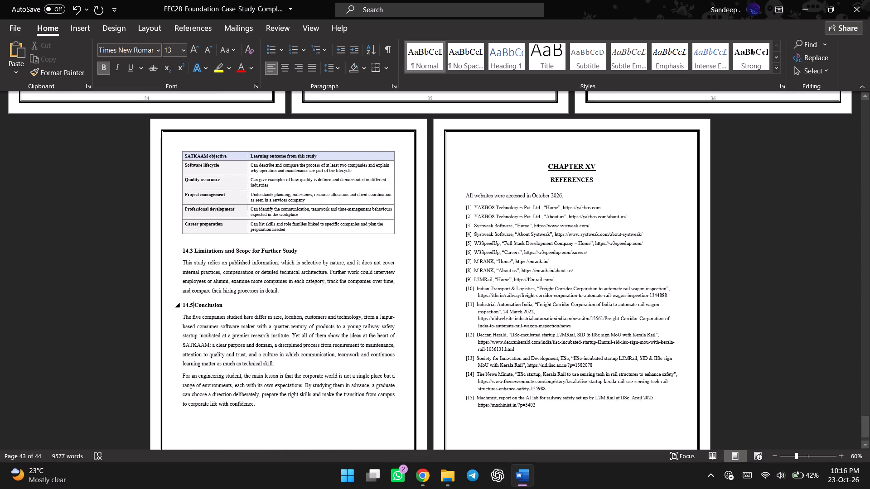
key(BackSpace)
key(4)
Examine the report's closing pages and heading outline, visiting sections 4.2 Company Domains, 4.3 Common Business Models and References.
scroll(386, 351, down, 3)
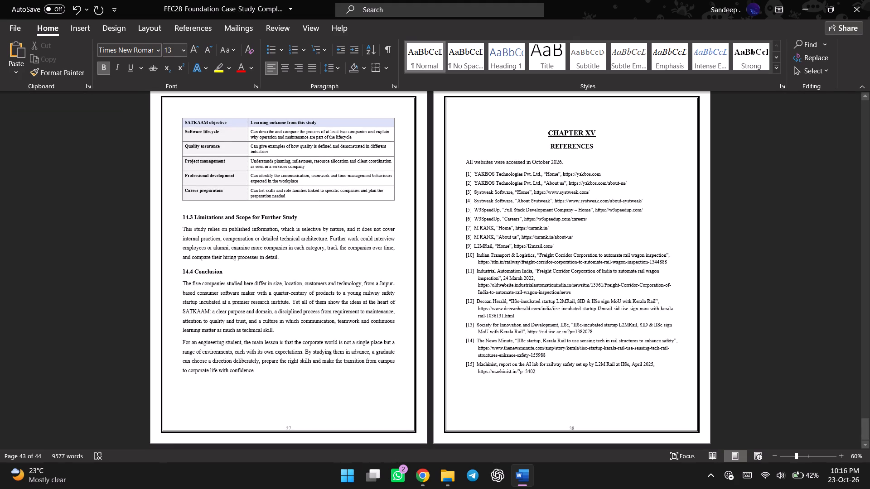
click(287, 429)
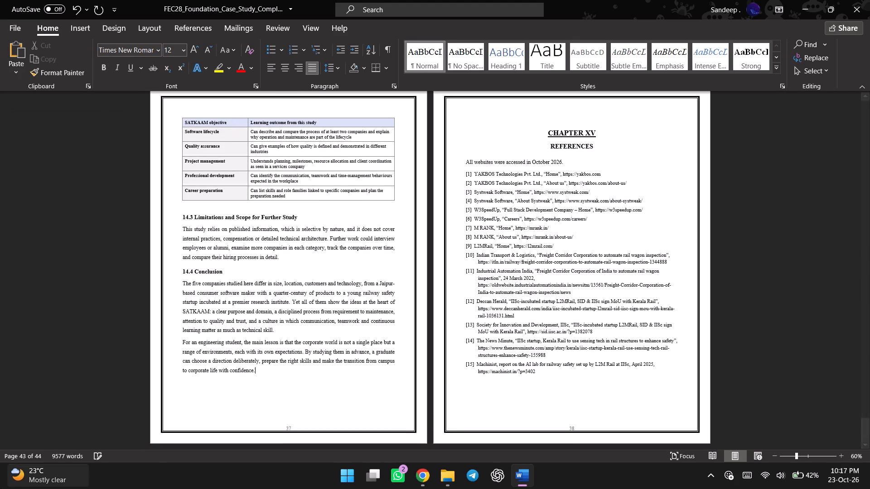
click(10, 452)
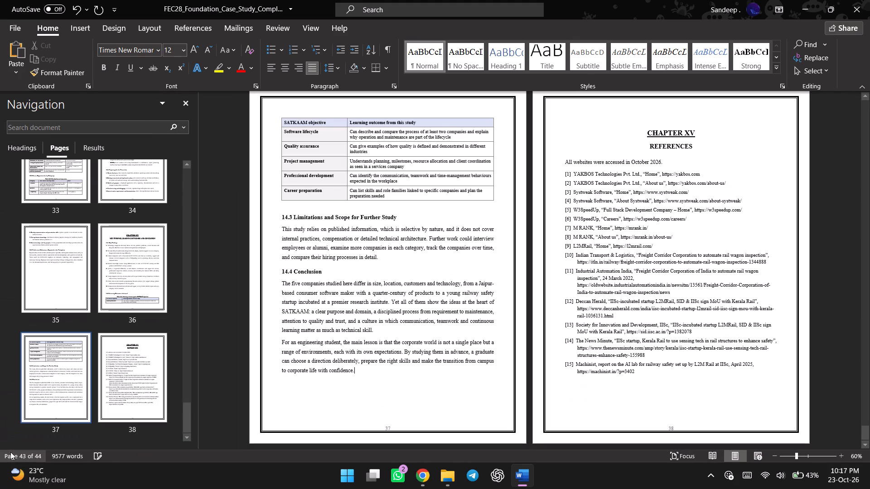
click(39, 457)
click(39, 457)
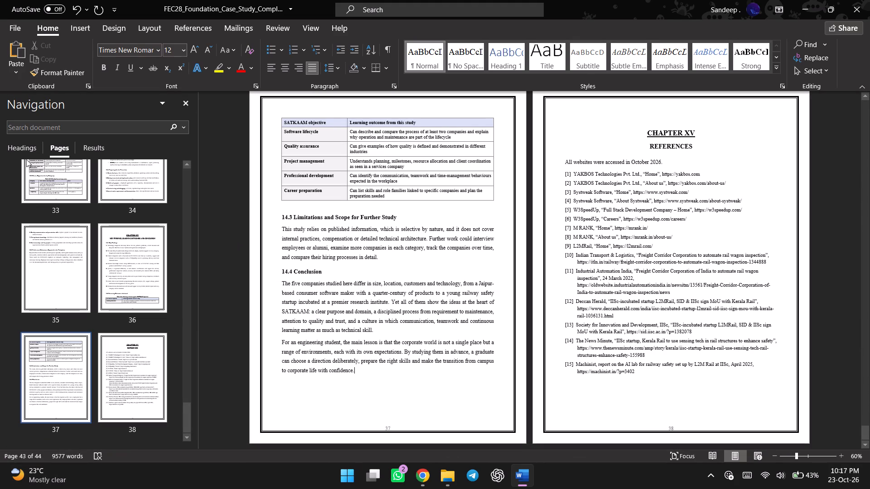
click(24, 139)
click(26, 144)
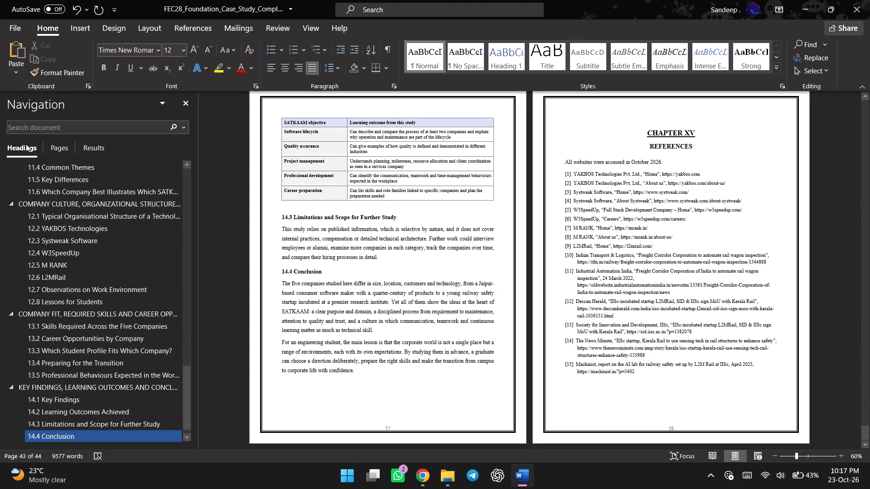
scroll(47, 228, up, 20)
scroll(47, 228, up, 5)
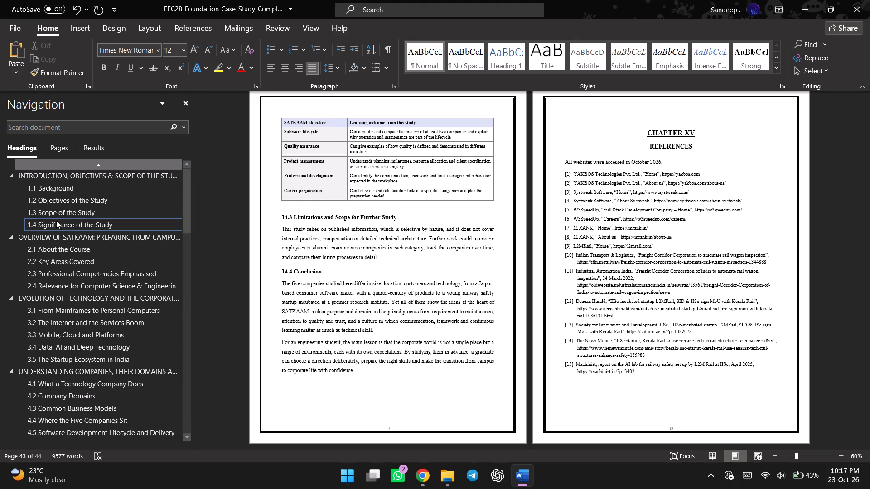
scroll(72, 350, down, 7)
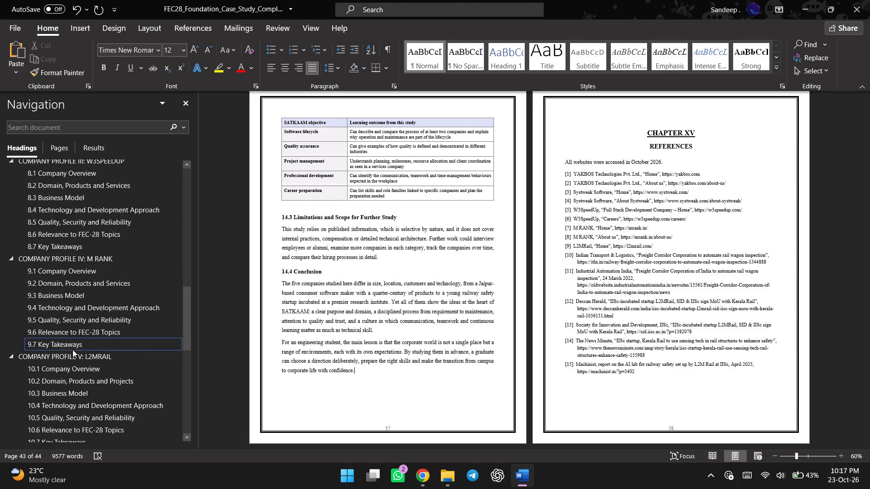
scroll(72, 350, down, 14)
scroll(72, 350, up, 12)
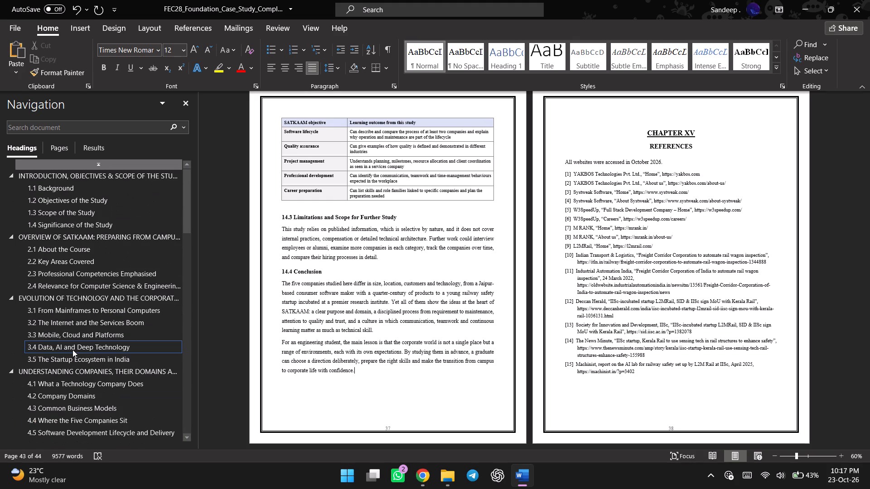
scroll(72, 350, up, 3)
click(56, 397)
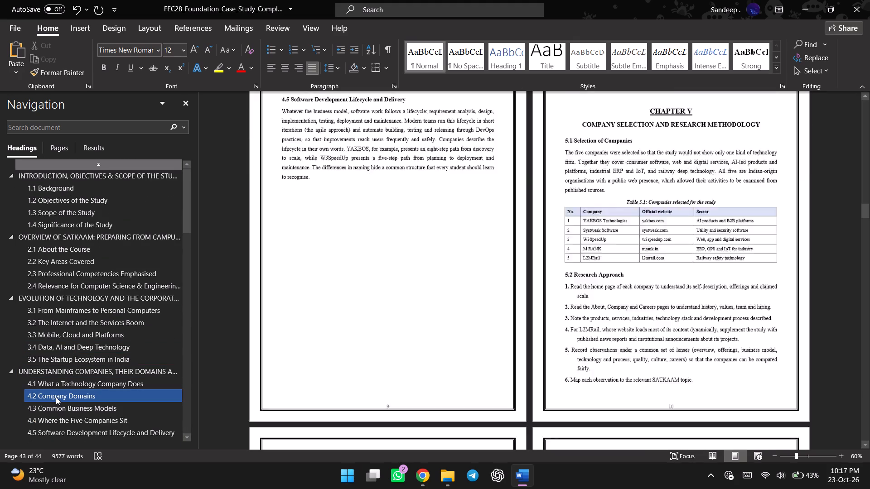
click(57, 413)
scroll(57, 413, down, 5)
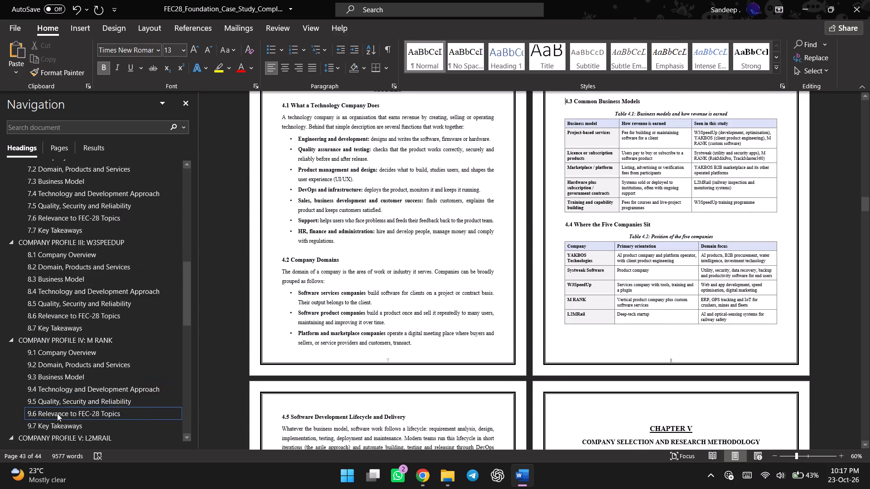
scroll(57, 413, down, 5)
click(42, 434)
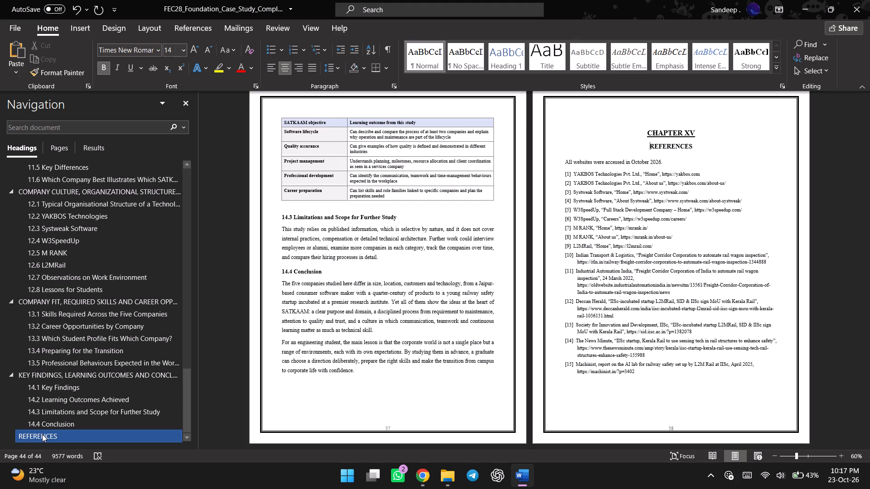
click(97, 148)
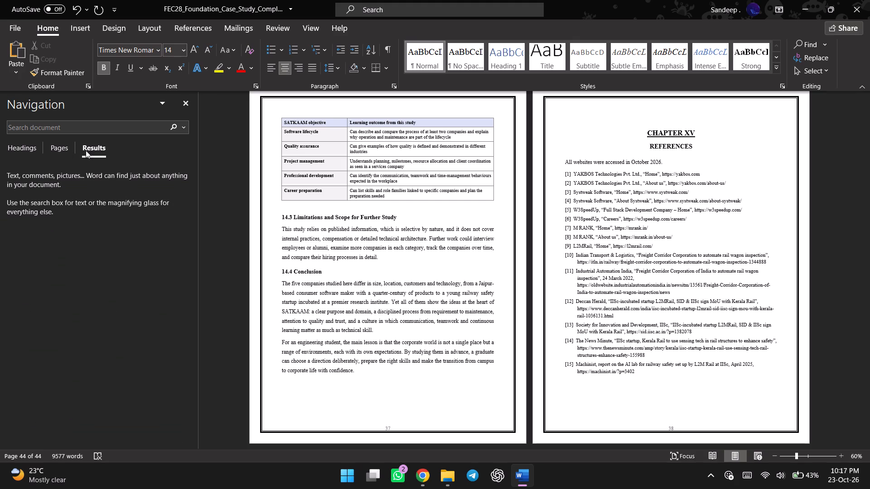
click(75, 186)
click(9, 149)
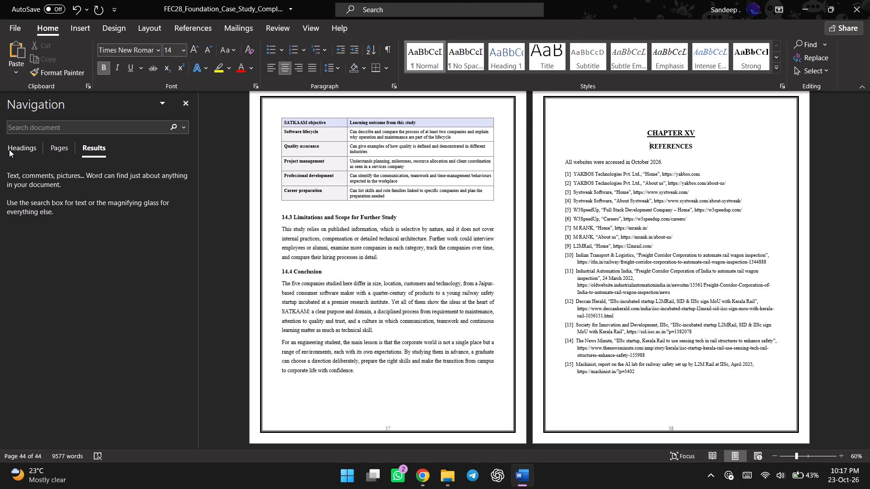
click(9, 149)
Review the front matter from the title page and Certificate to the Abstract and Table of Contents.
scroll(22, 161, up, 5)
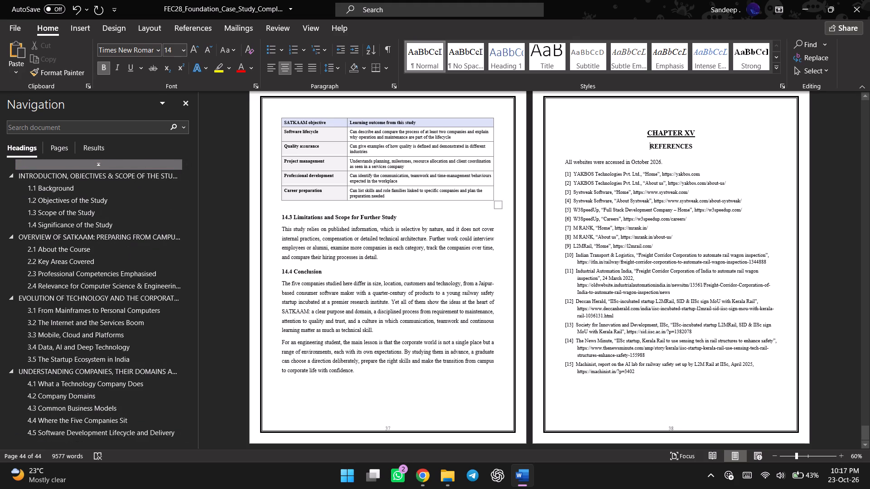
scroll(593, 194, up, 16)
scroll(593, 194, up, 20)
scroll(593, 194, up, 12)
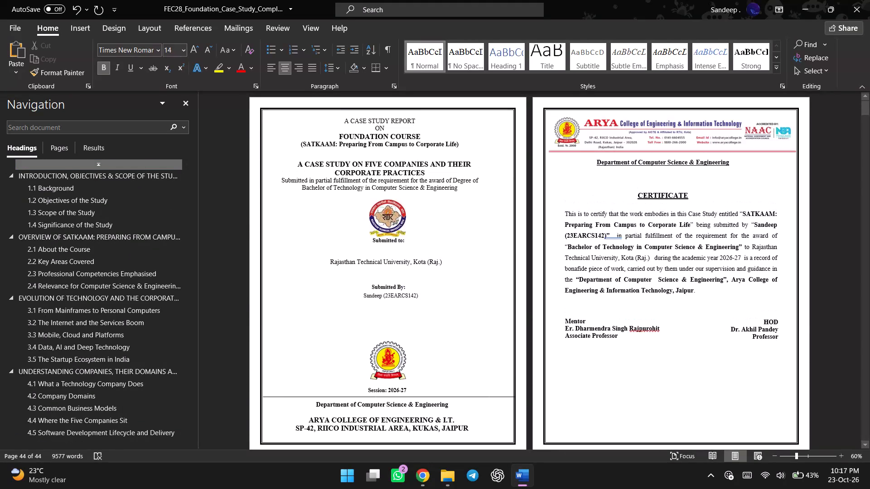
scroll(593, 194, down, 4)
click(595, 227)
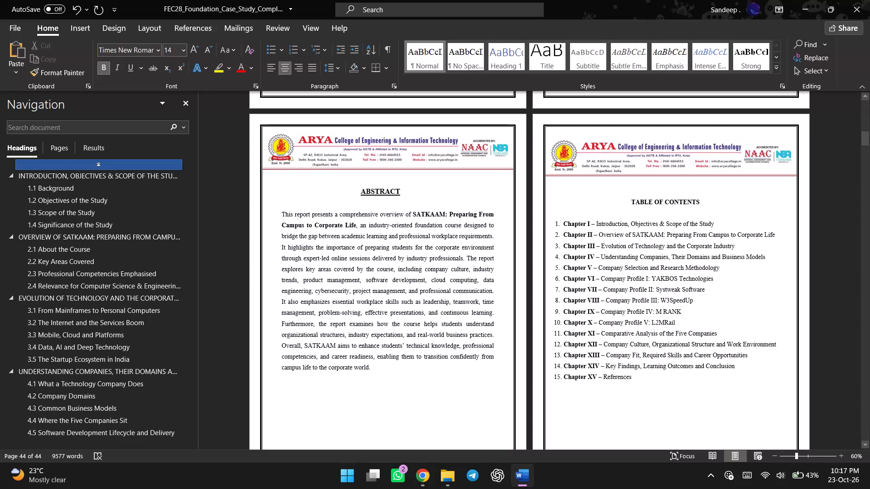
click(695, 211)
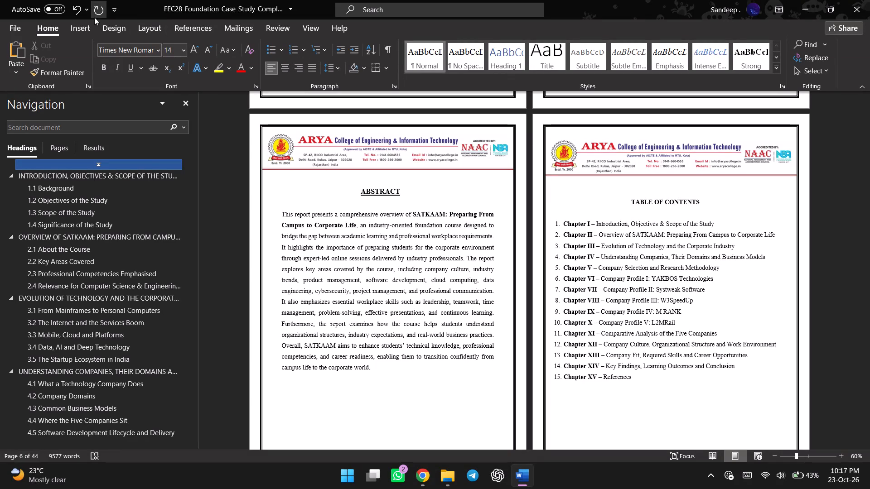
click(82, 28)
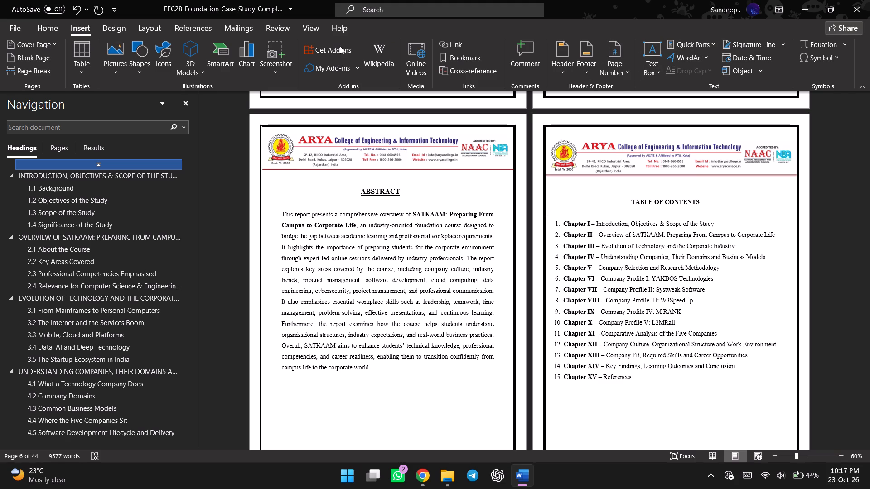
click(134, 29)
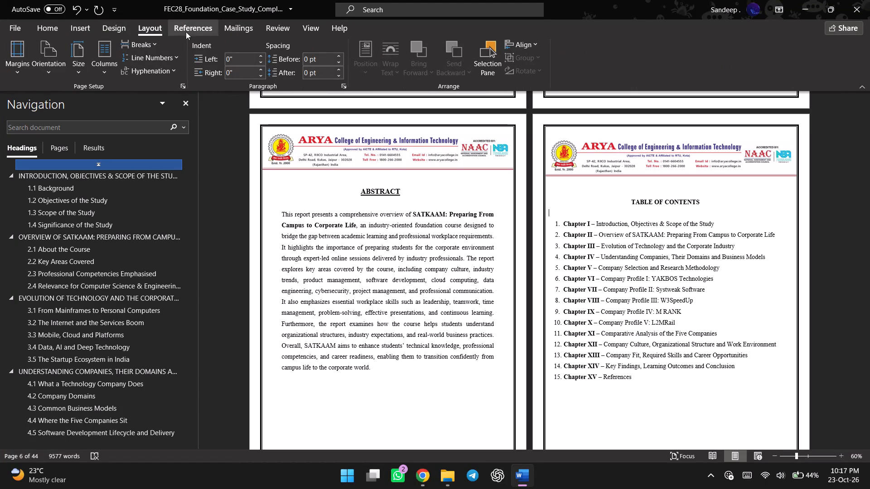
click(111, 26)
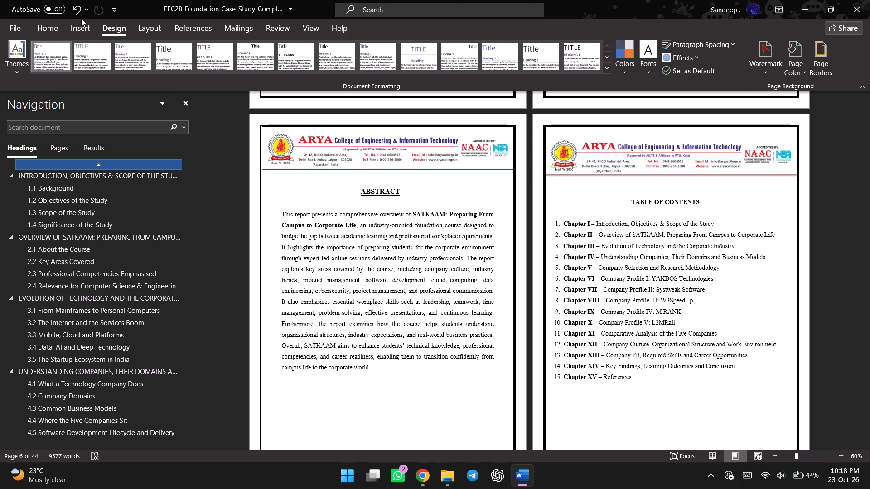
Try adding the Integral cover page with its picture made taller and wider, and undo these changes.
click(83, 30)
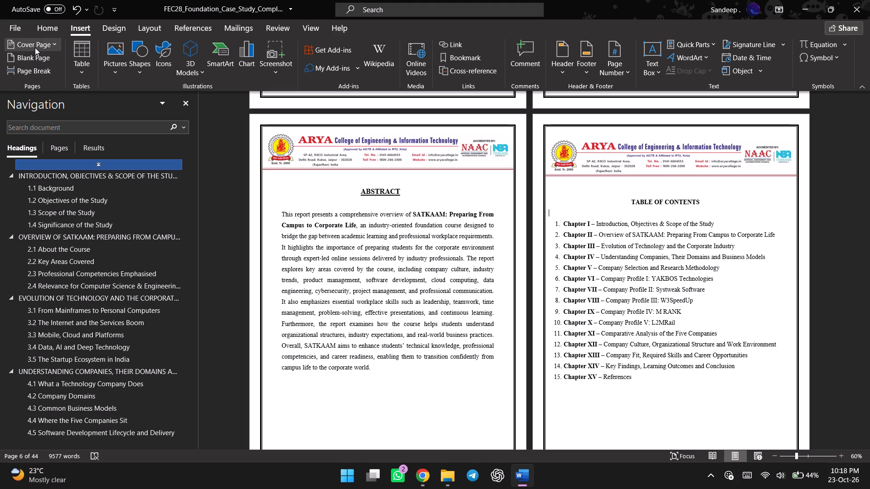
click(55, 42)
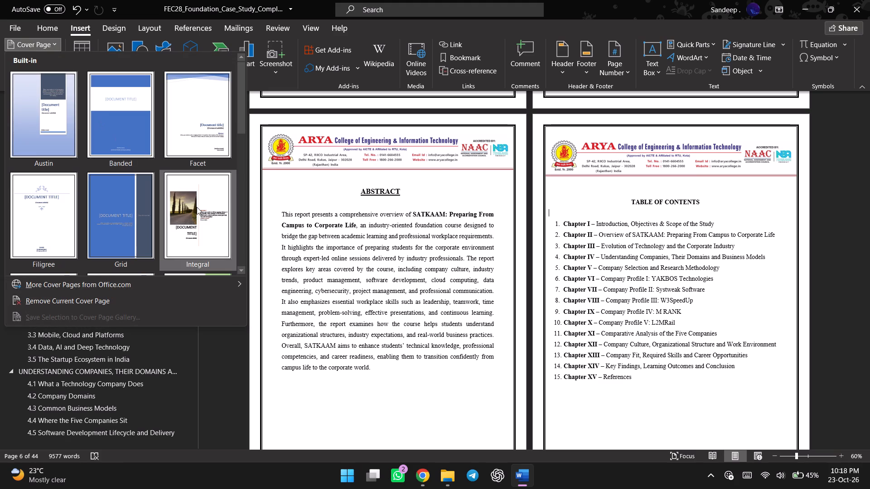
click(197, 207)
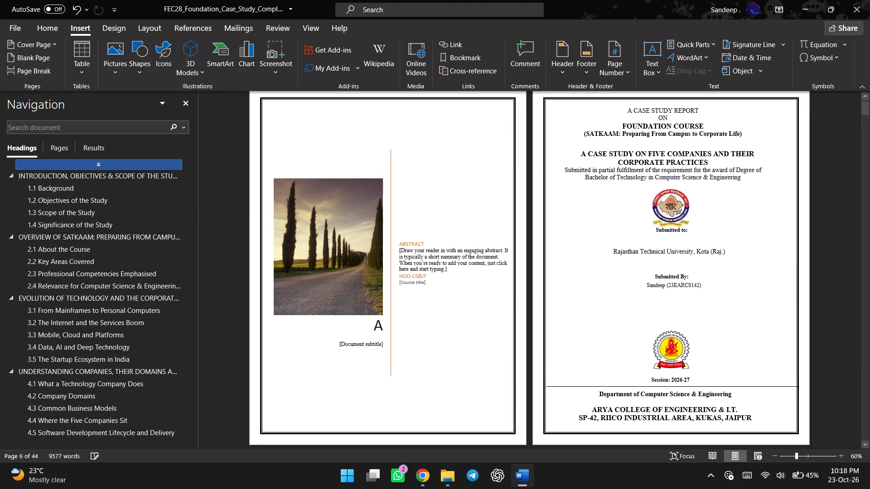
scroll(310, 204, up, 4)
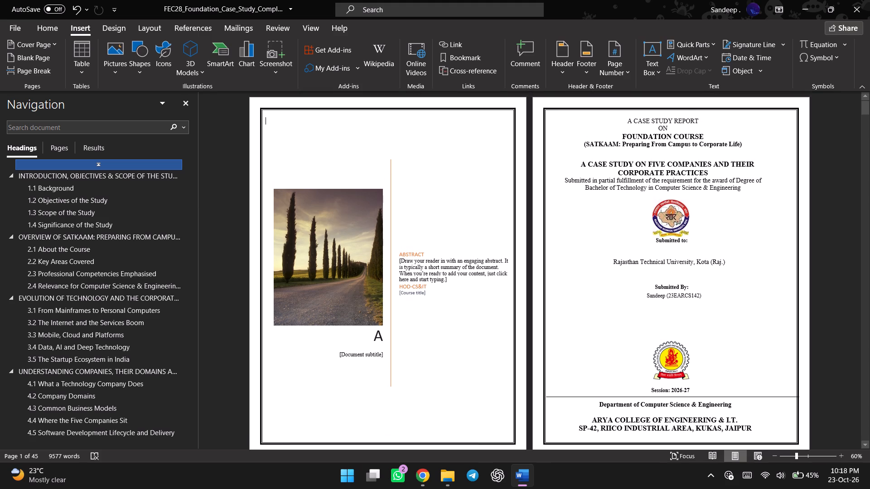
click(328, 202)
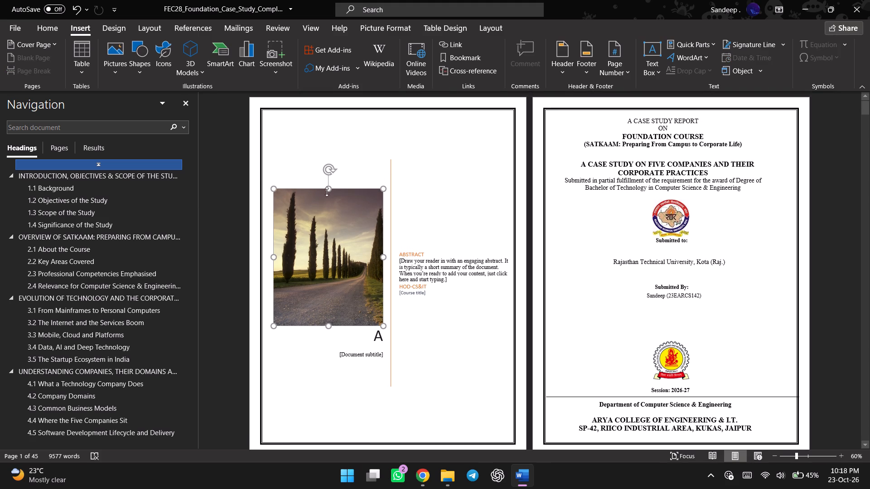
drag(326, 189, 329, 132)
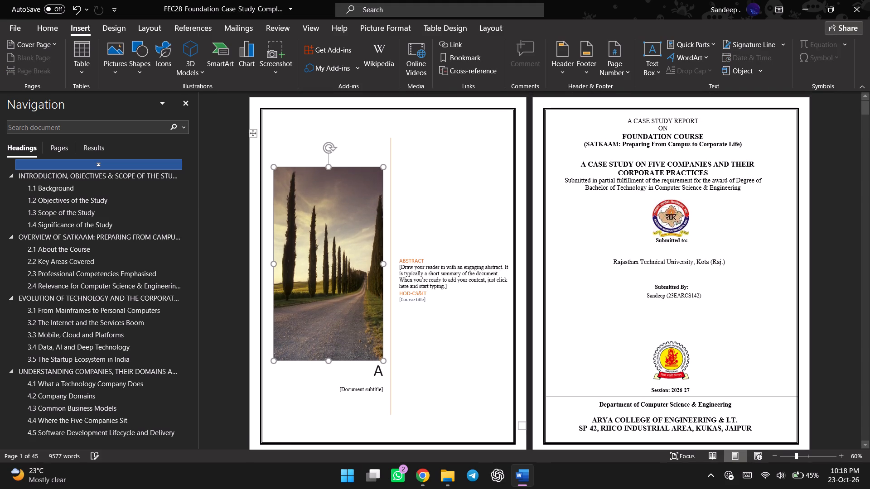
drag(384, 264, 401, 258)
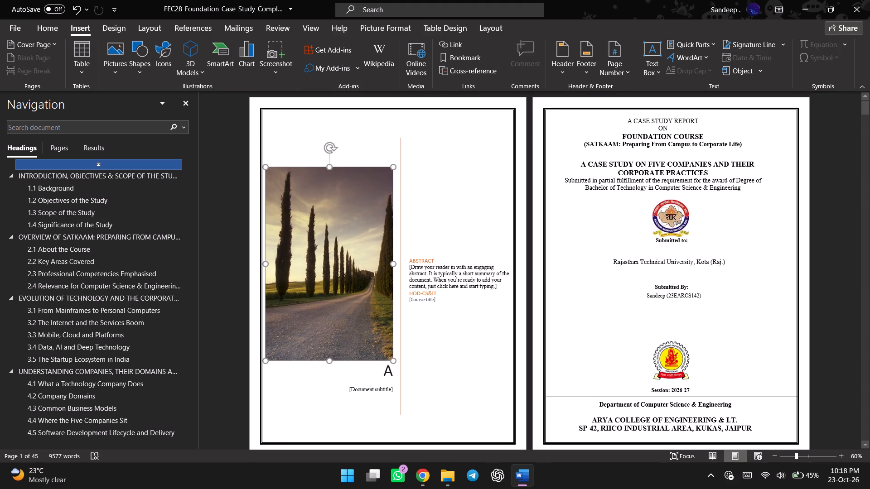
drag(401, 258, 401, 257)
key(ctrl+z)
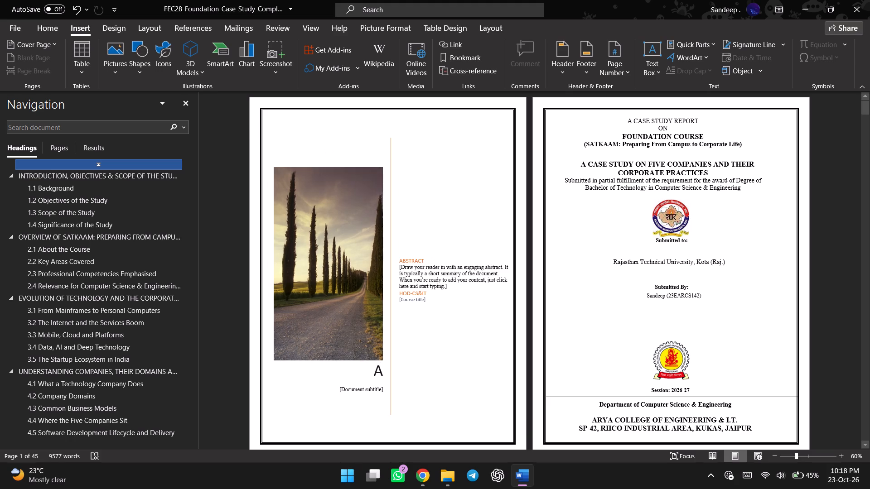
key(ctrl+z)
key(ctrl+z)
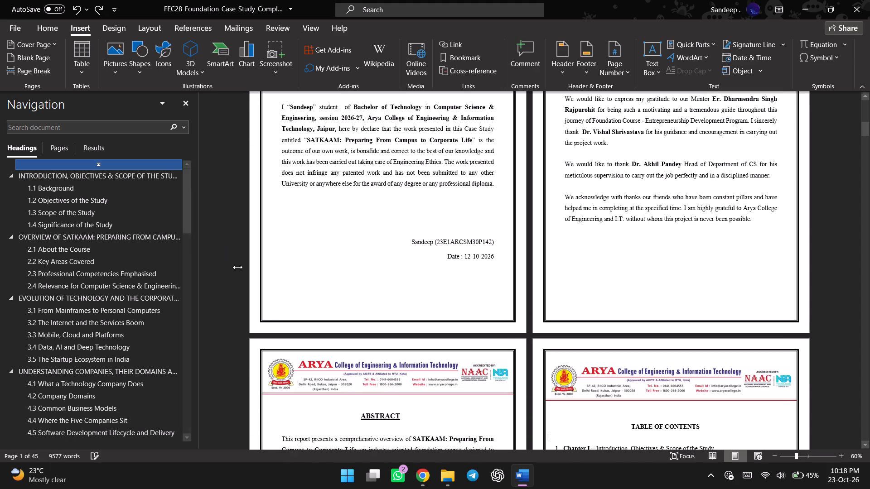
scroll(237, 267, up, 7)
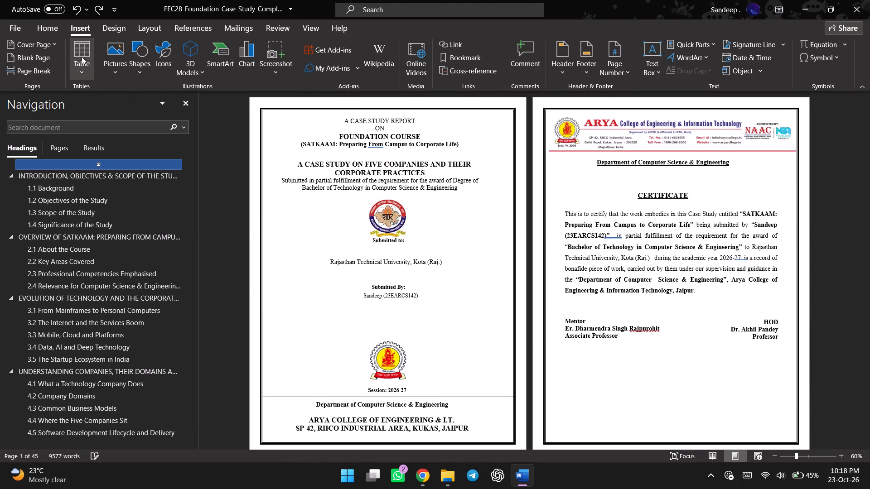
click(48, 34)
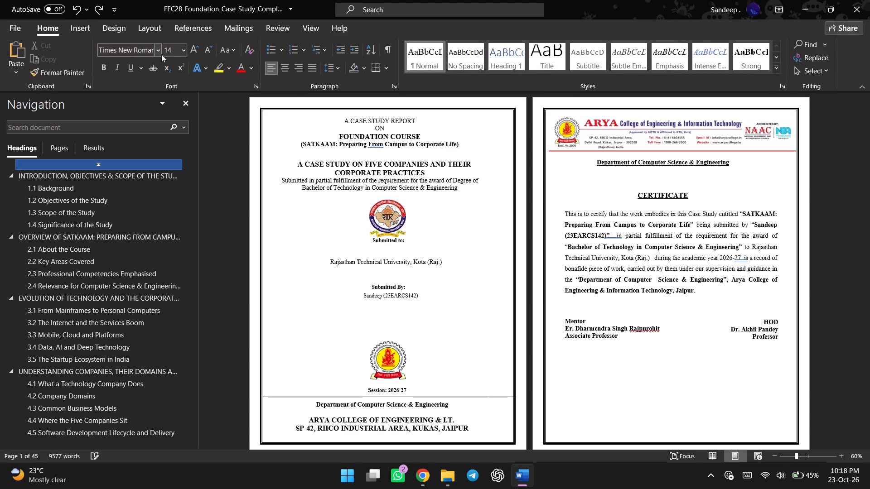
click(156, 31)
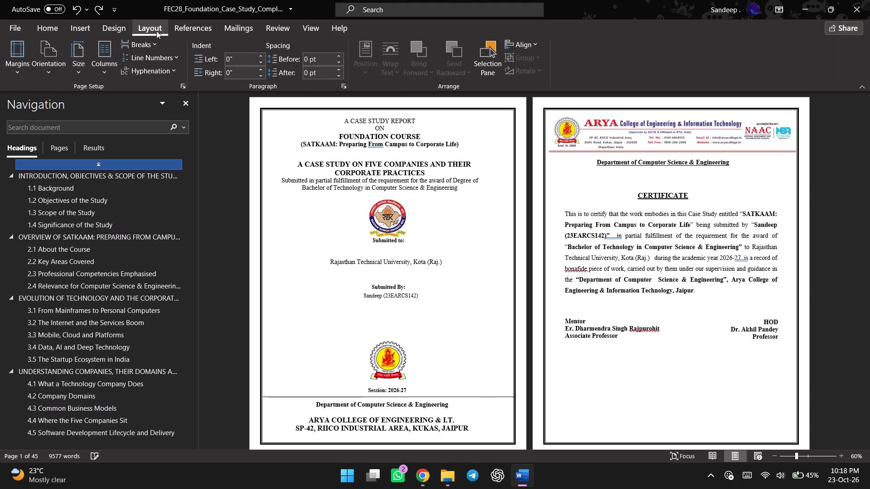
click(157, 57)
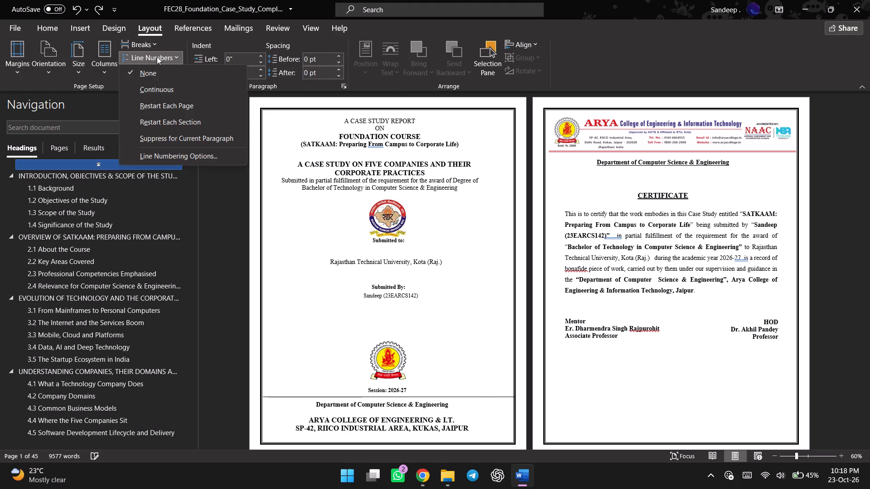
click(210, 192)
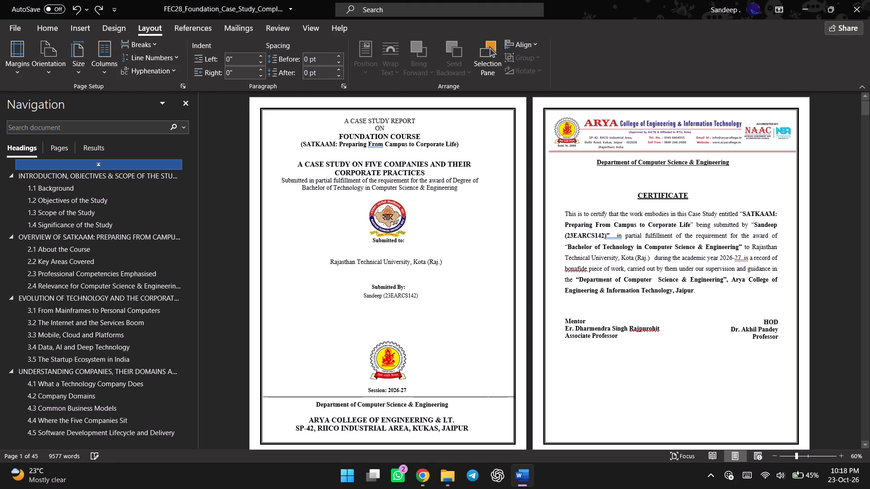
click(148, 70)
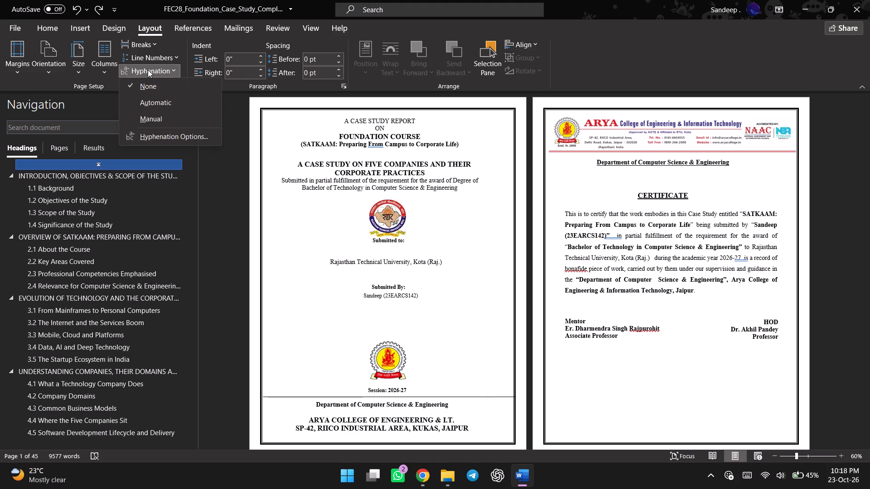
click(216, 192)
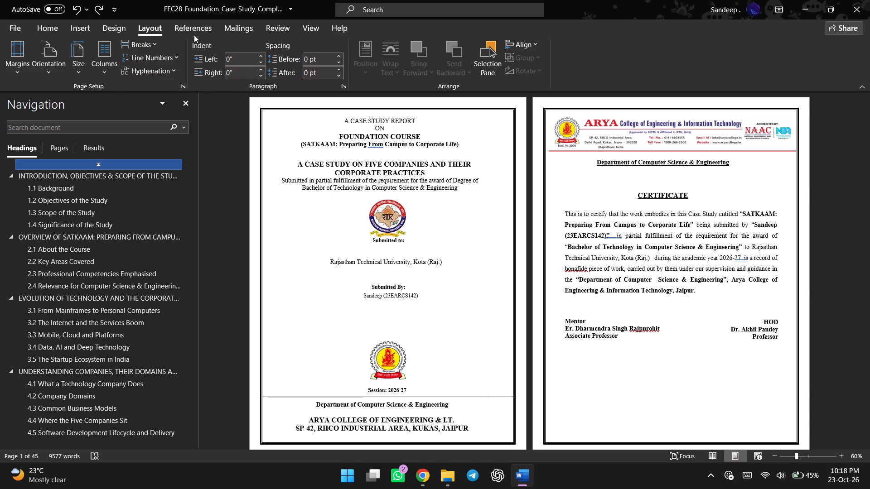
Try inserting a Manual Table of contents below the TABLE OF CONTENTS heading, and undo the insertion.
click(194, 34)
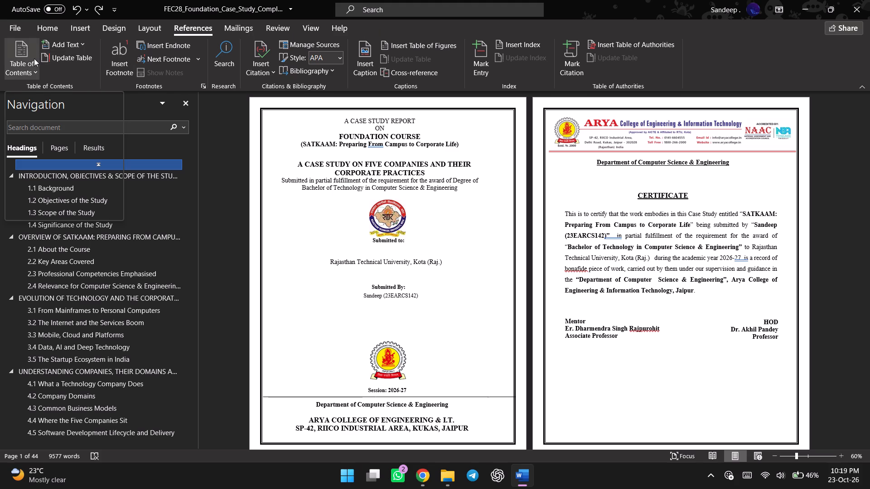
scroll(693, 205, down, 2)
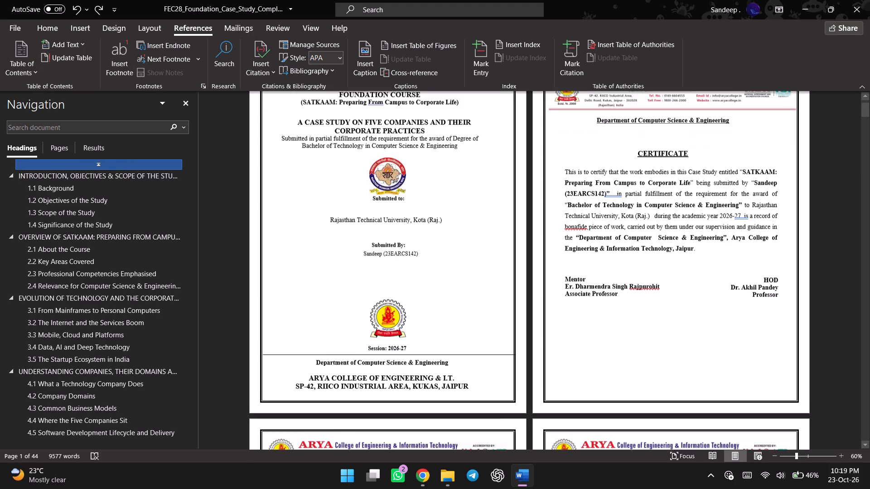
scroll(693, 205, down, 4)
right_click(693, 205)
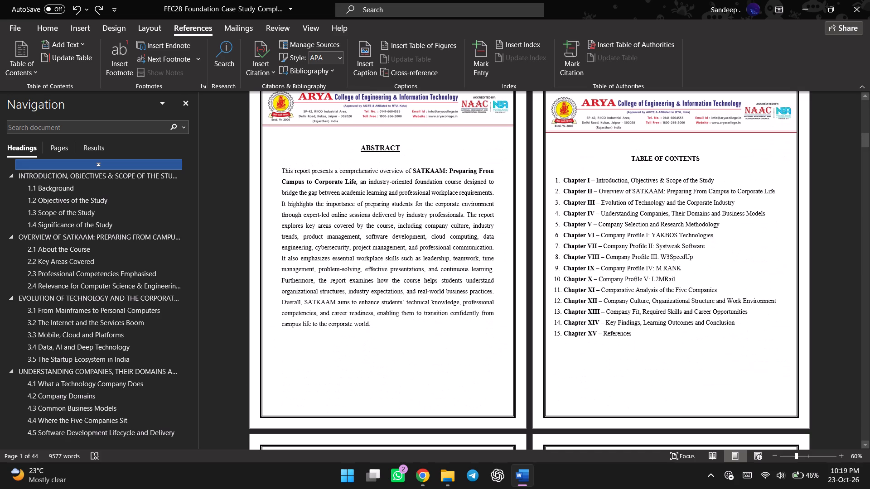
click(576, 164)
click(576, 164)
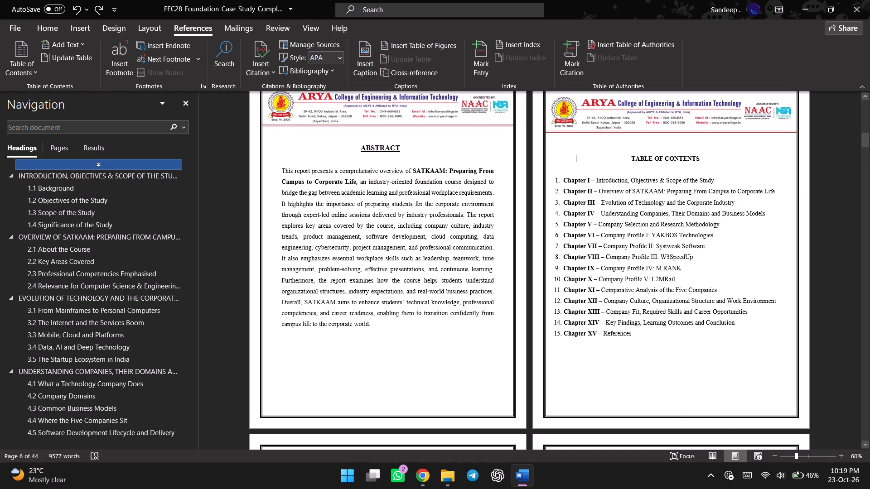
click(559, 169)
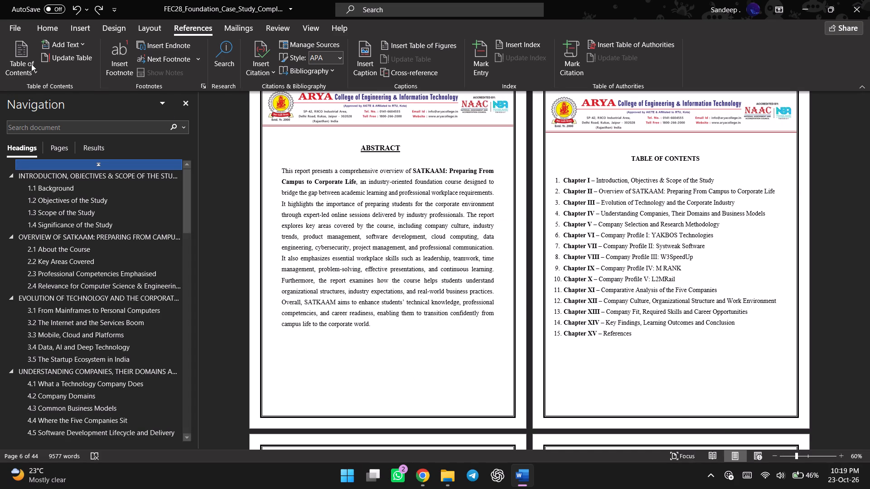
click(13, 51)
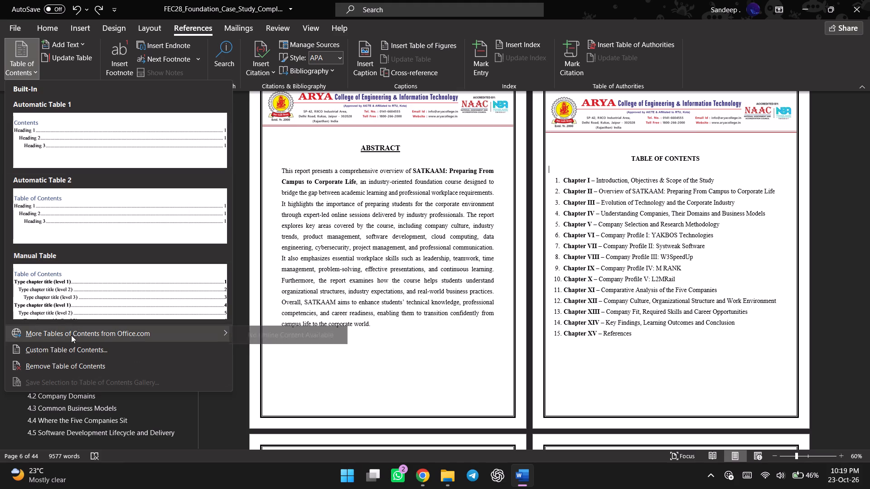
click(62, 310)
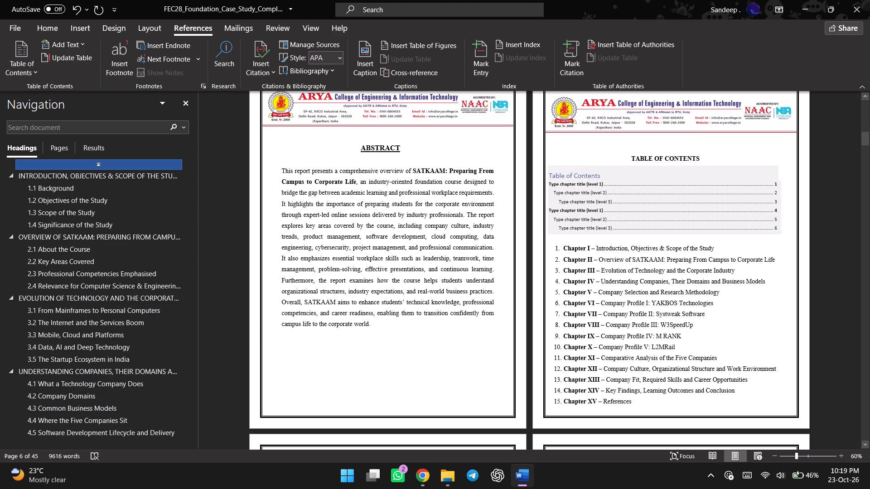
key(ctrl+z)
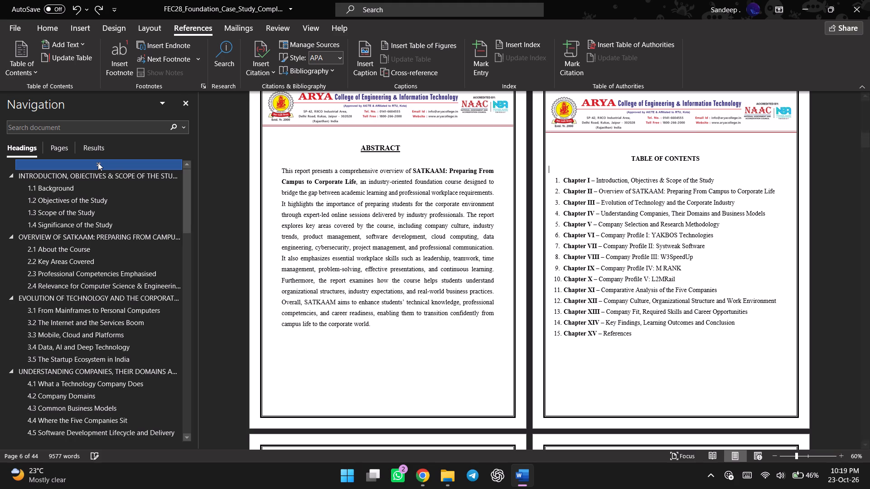
Insert the Automatic Table 1 table of contents between the TABLE OF CONTENTS heading and the existing chapter list.
click(18, 49)
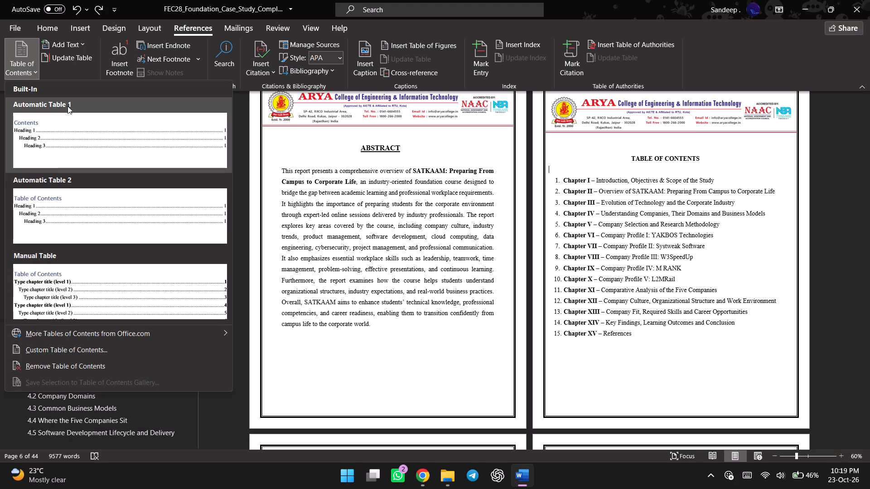
click(50, 120)
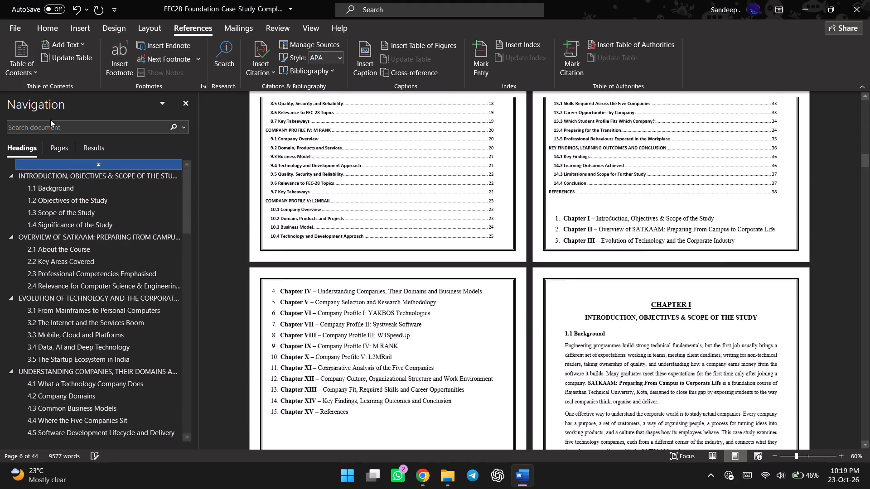
Examine the inserted contents table across its pages, from the Introduction entries to References and the chapter list below it.
scroll(319, 255, up, 4)
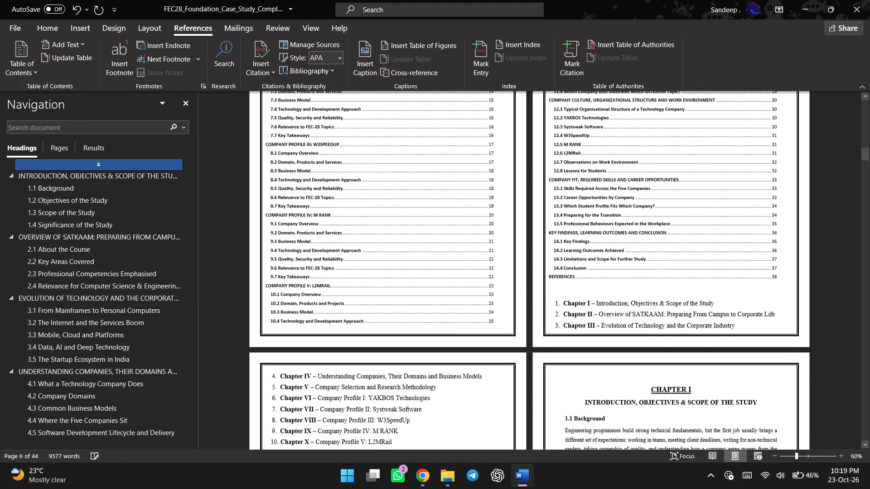
scroll(319, 255, up, 2)
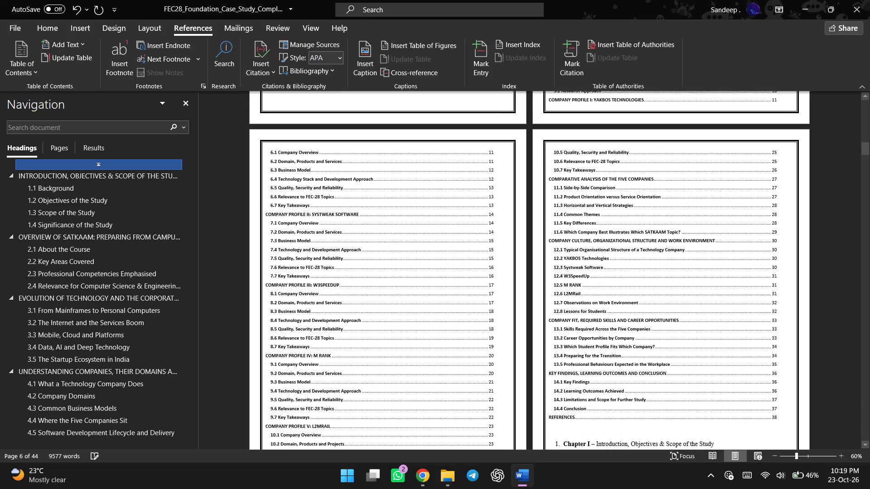
scroll(319, 255, up, 2)
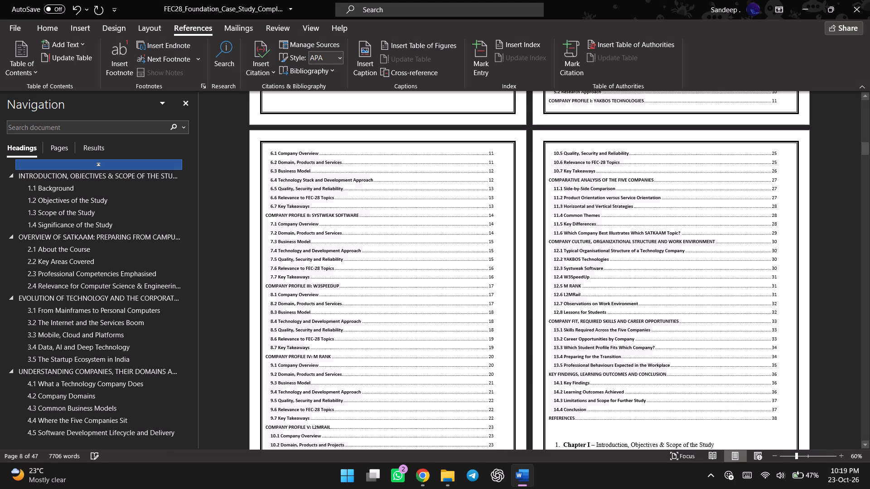
scroll(554, 263, up, 4)
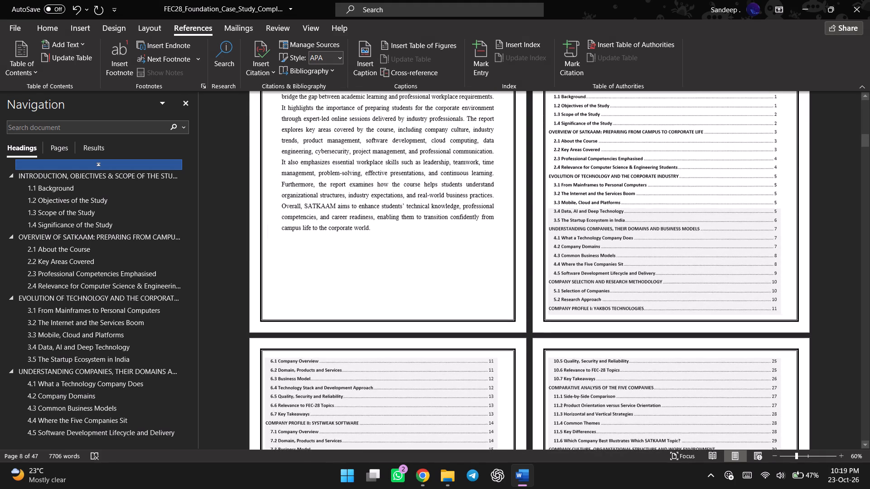
scroll(554, 263, up, 2)
scroll(554, 263, down, 2)
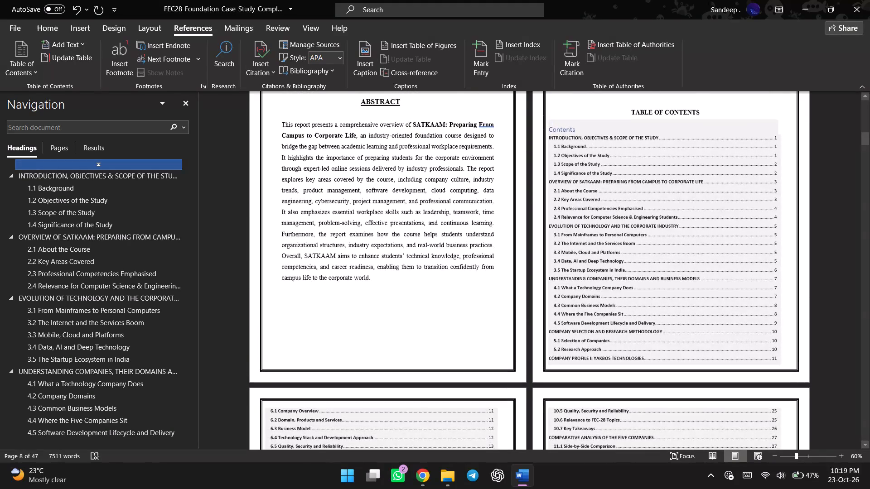
scroll(554, 263, down, 2)
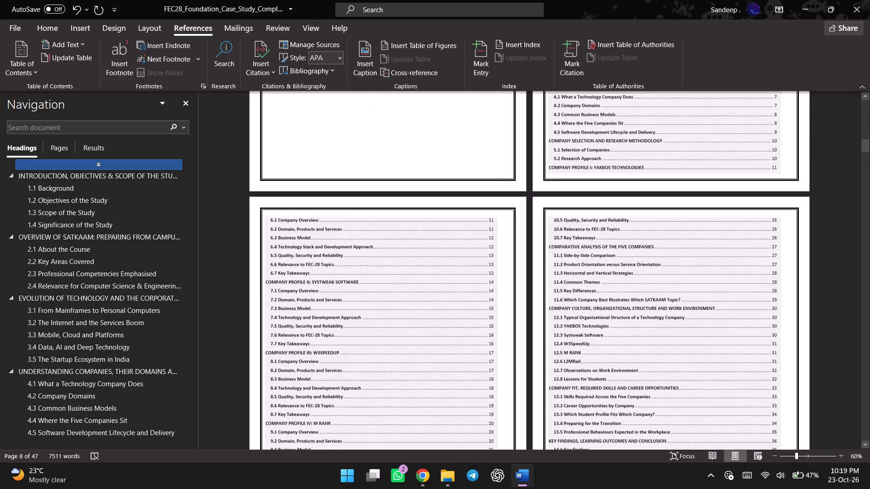
scroll(554, 263, down, 1)
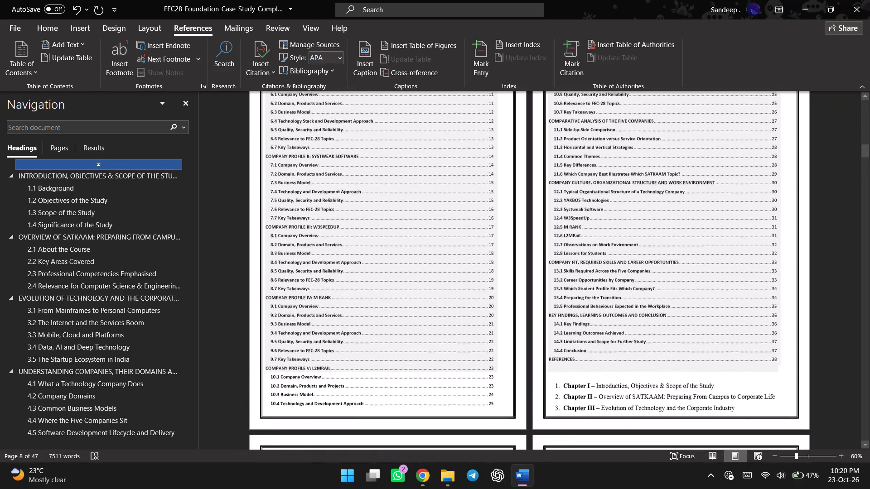
scroll(554, 263, down, 1)
scroll(554, 263, up, 1)
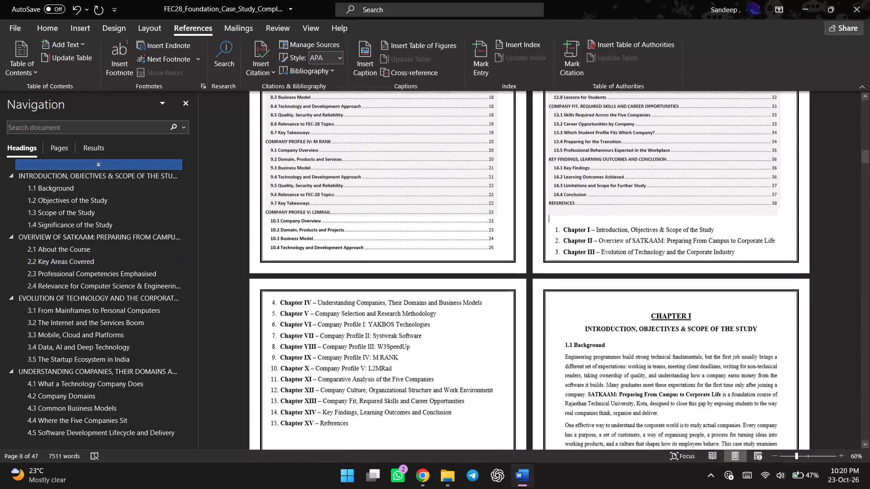
scroll(593, 225, down, 2)
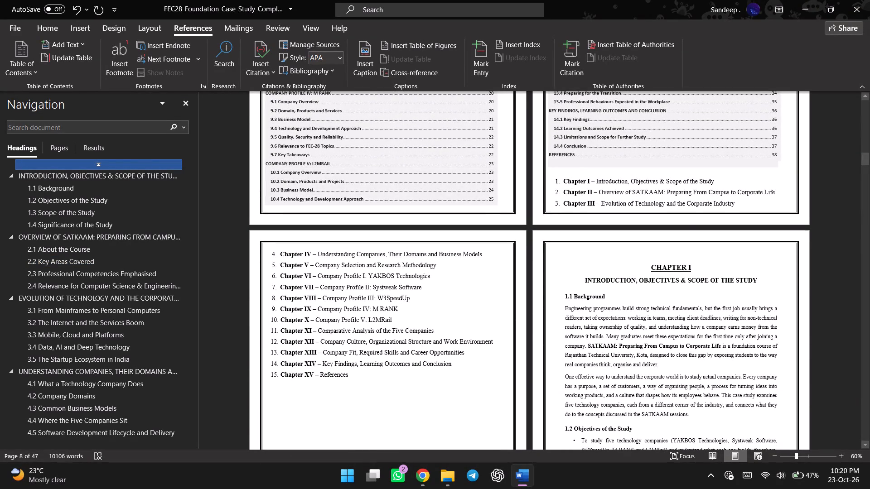
Look over the chapter pages, then the cover page and certificate page at the start of the report.
scroll(593, 225, down, 11)
scroll(593, 225, up, 3)
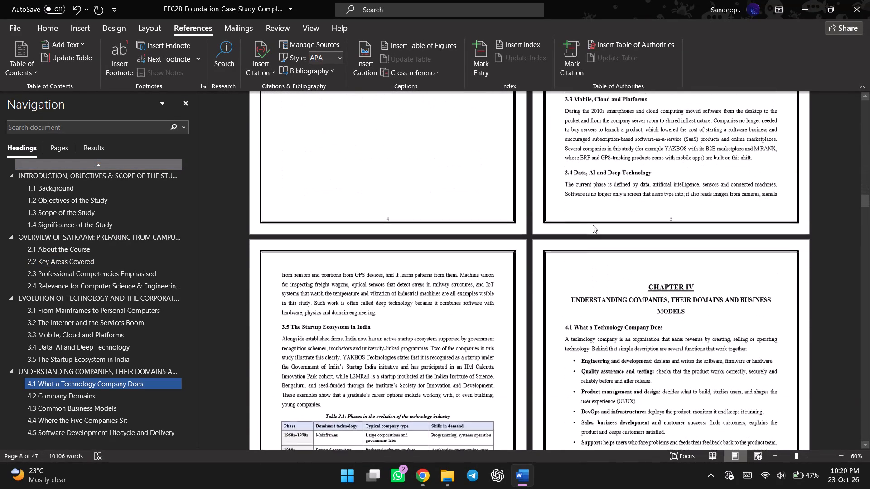
scroll(593, 225, up, 17)
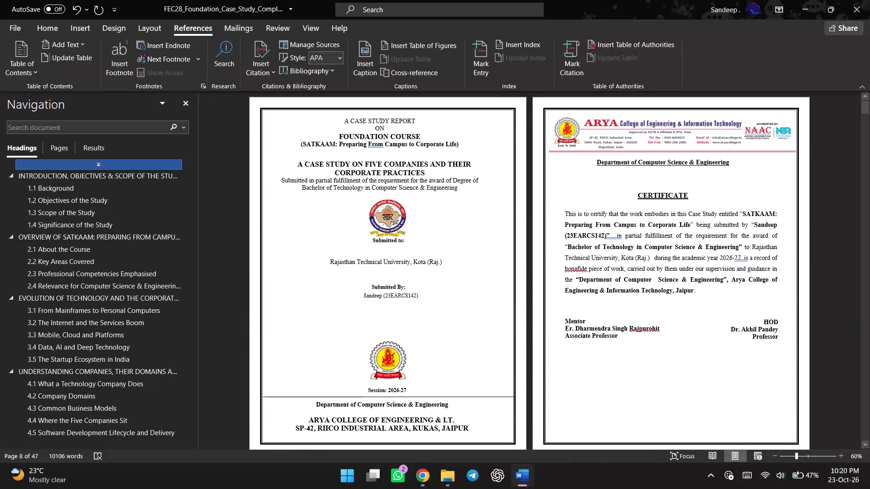
scroll(604, 259, down, 2)
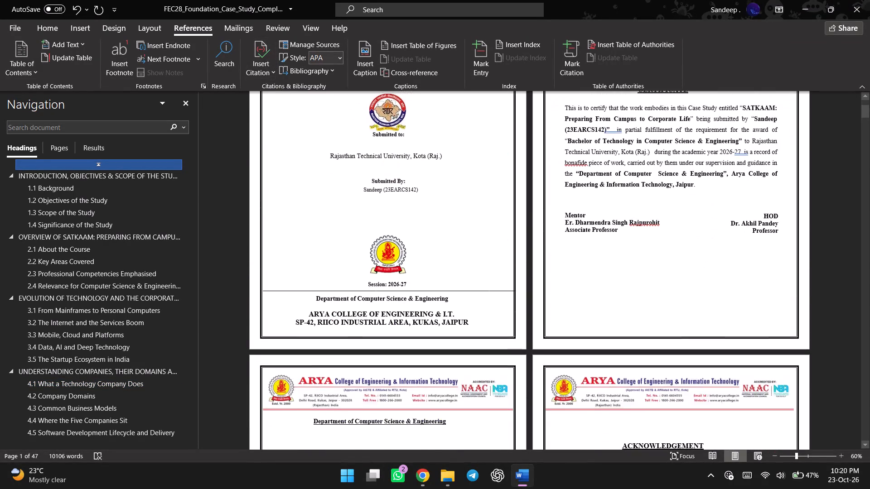
scroll(604, 259, down, 2)
scroll(604, 259, up, 5)
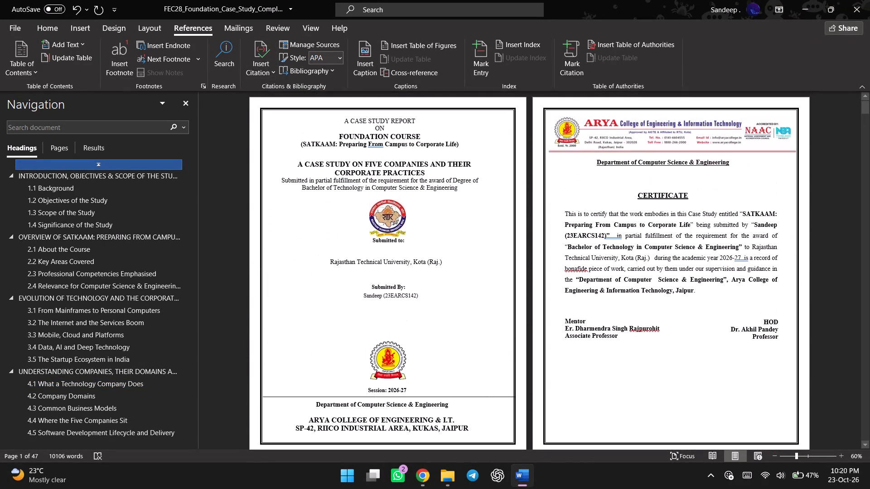
scroll(638, 273, down, 1)
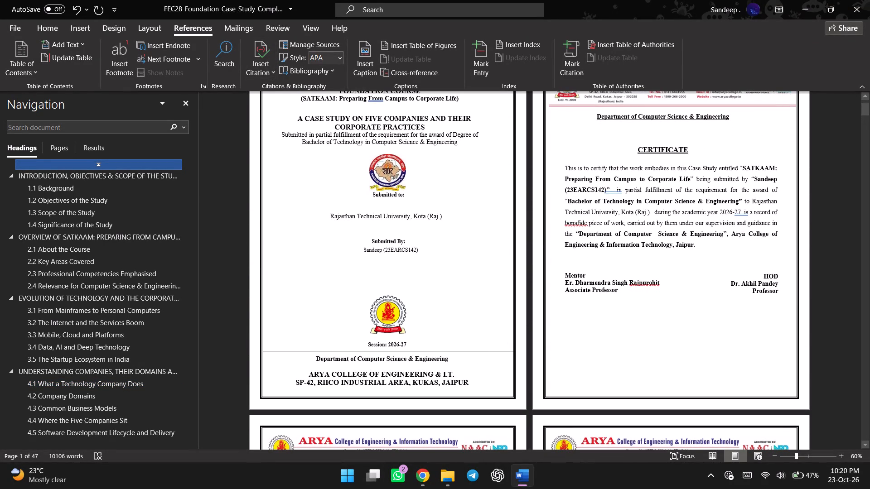
scroll(638, 273, down, 1)
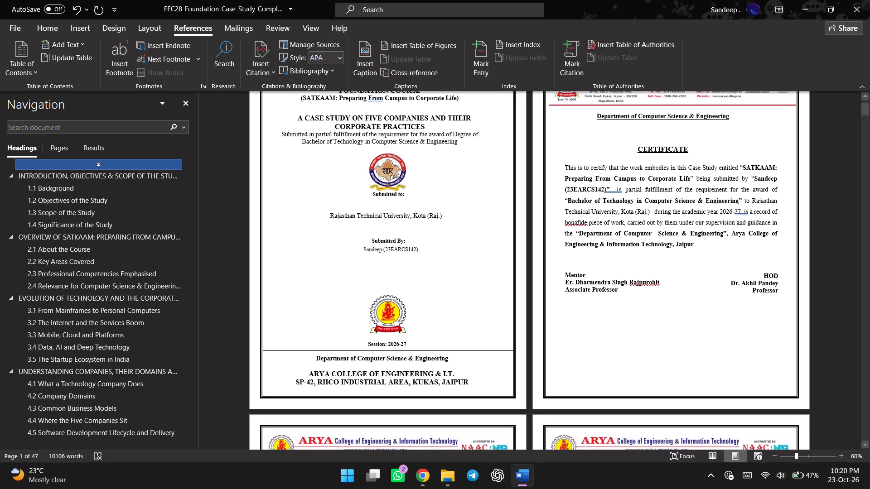
Set the "Submitted By:" label on the cover page to font size 16.
drag(364, 250, 409, 249)
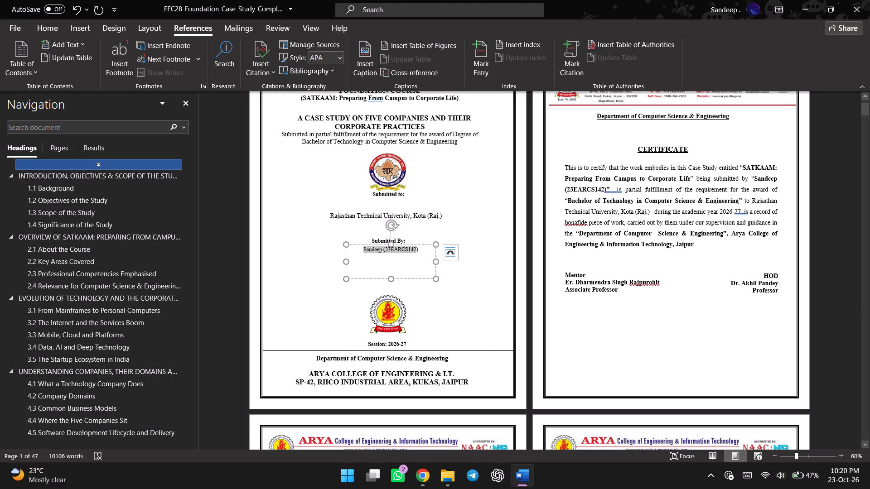
drag(409, 249, 422, 249)
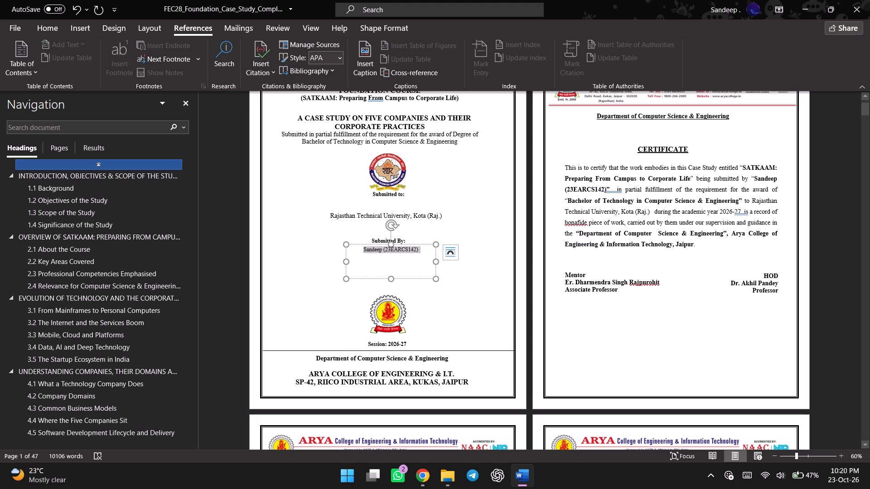
click(370, 236)
drag(370, 236, 410, 246)
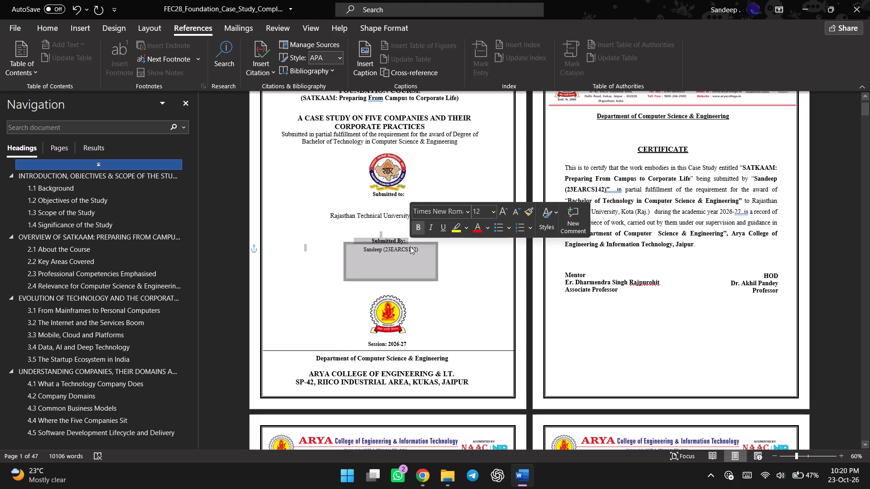
click(84, 21)
click(56, 27)
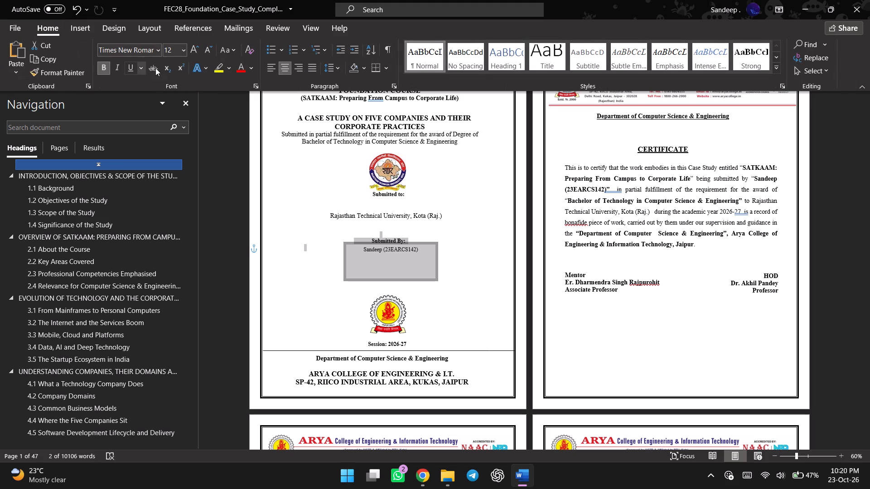
click(183, 55)
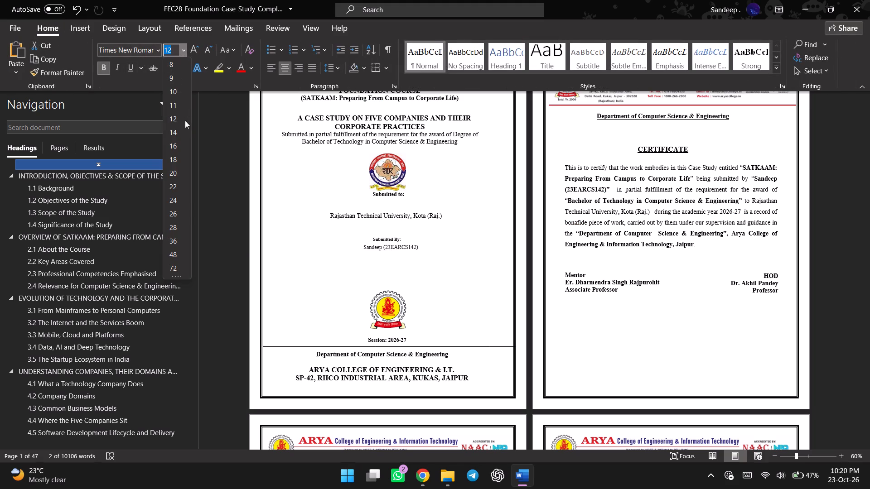
click(176, 143)
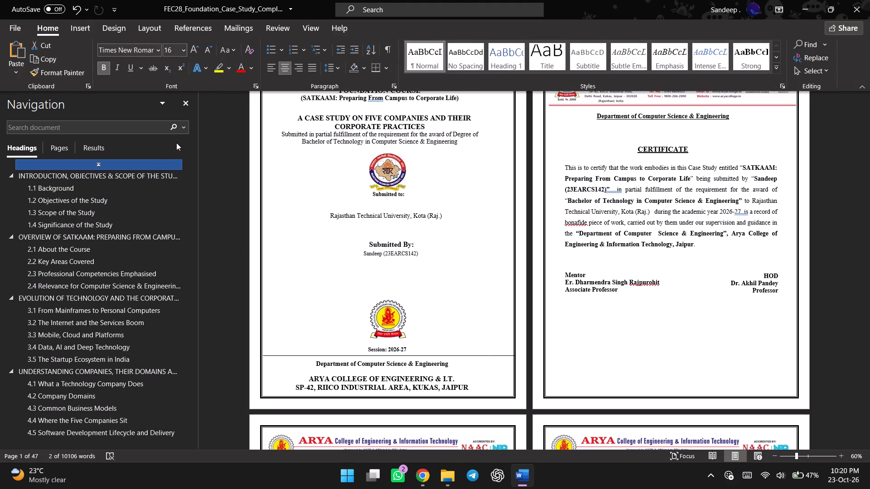
Format the student name and roll number under "Submitted By:" on the cover page in bold at size 16.
click(359, 254)
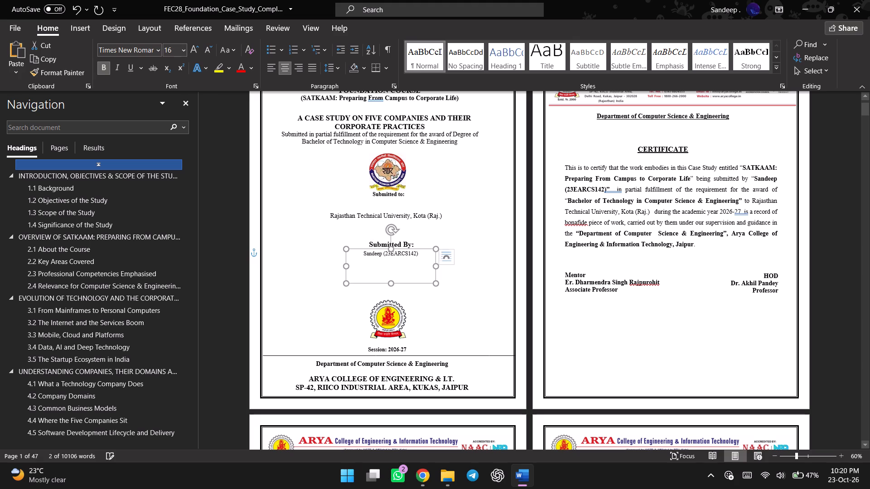
click(363, 253)
drag(363, 253, 406, 252)
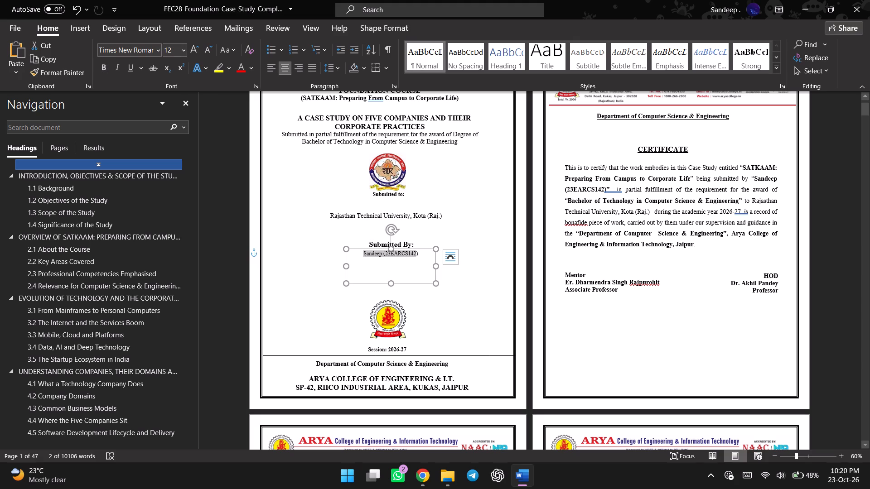
drag(406, 252, 407, 252)
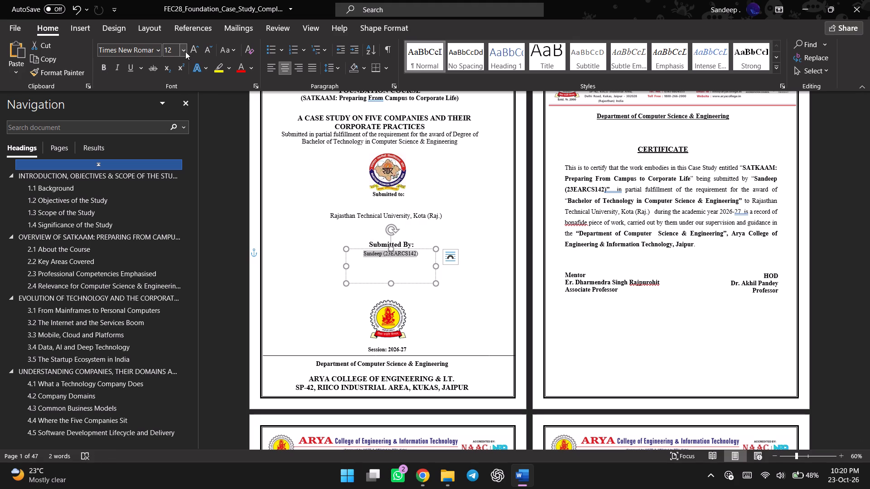
click(185, 52)
click(178, 142)
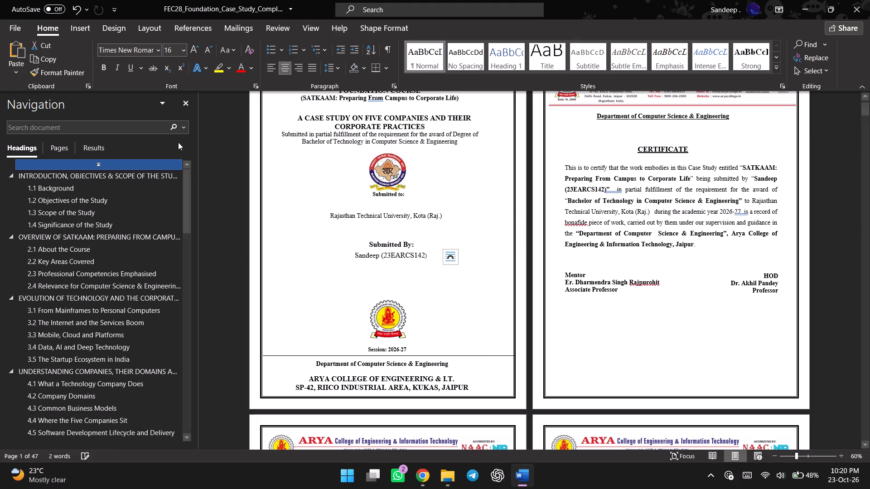
click(101, 68)
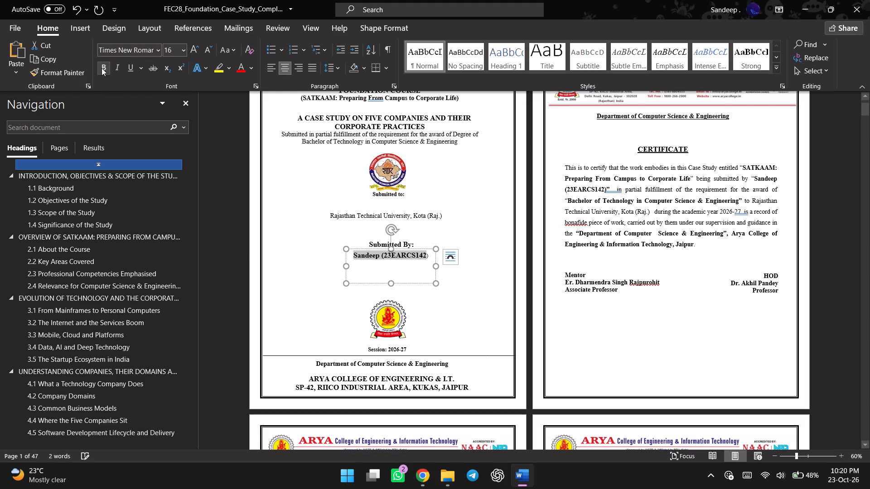
click(309, 239)
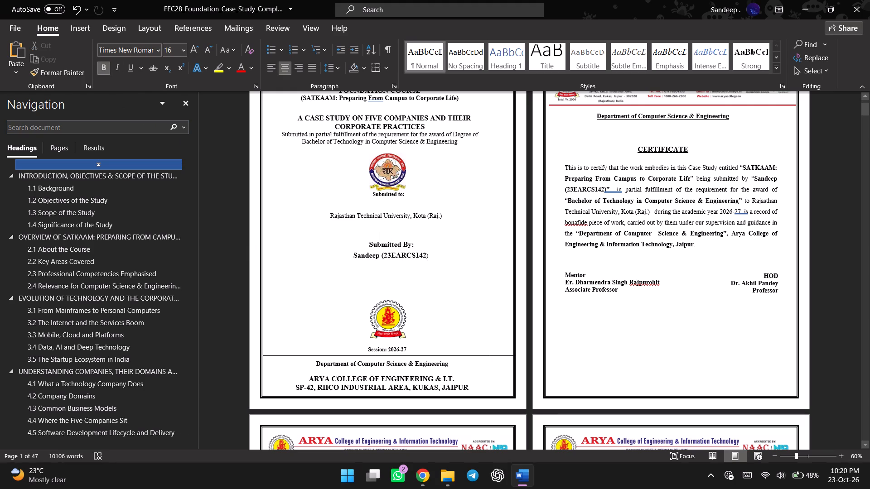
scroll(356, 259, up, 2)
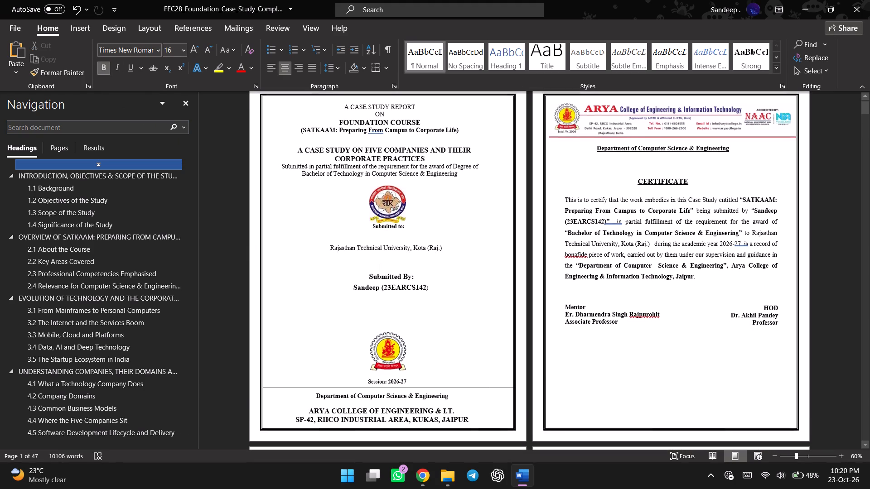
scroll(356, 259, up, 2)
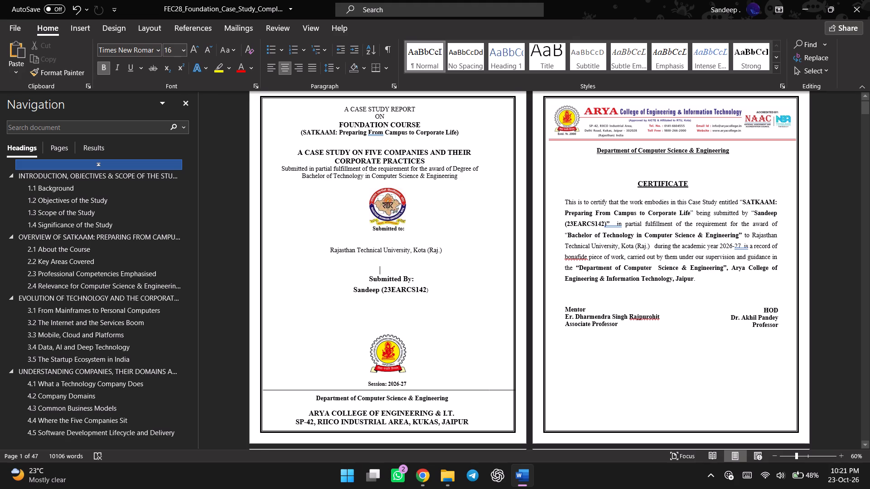
Change the date under the Declaration to 25-10-2026.
scroll(410, 291, down, 4)
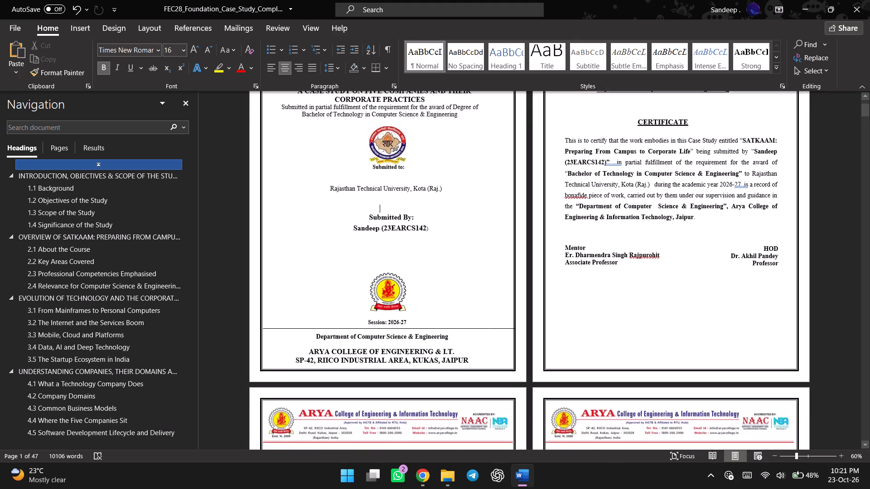
scroll(410, 291, down, 5)
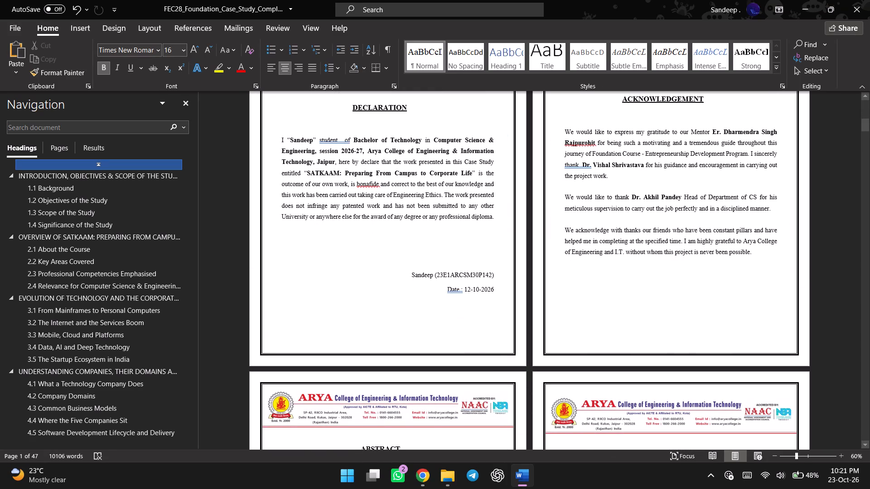
click(471, 288)
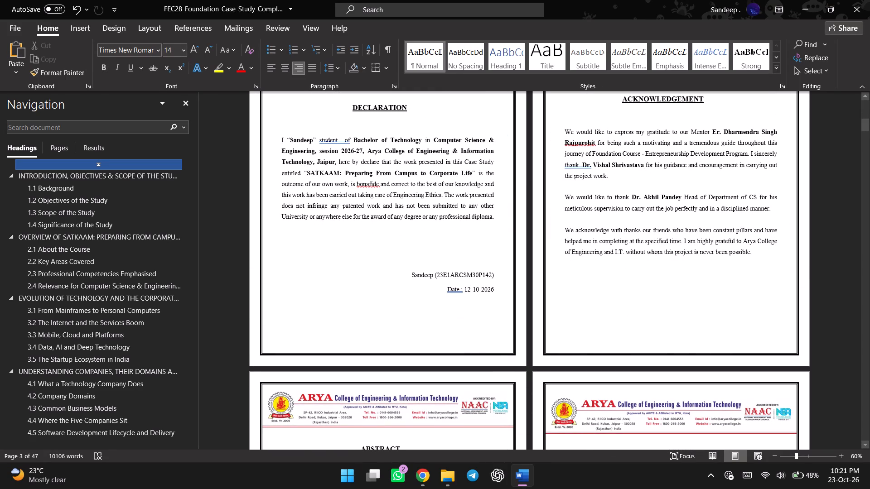
key(BackSpace)
key(BackSpace)
key(2)
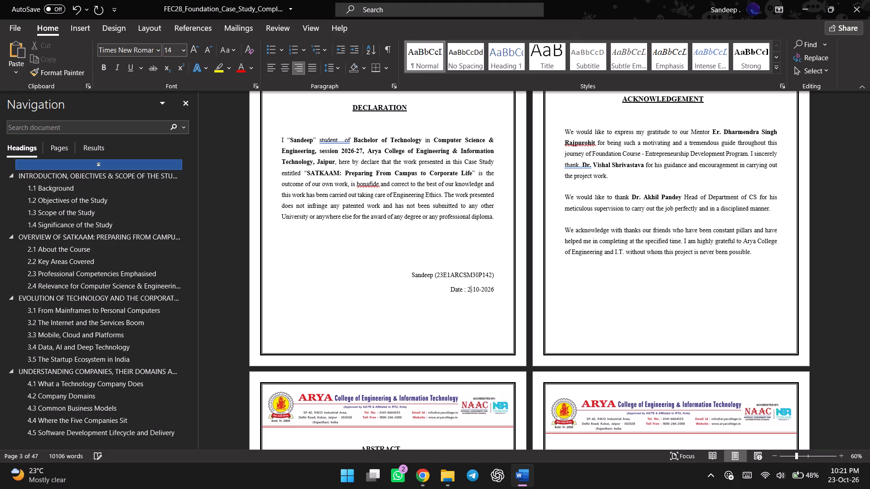
key(F6)
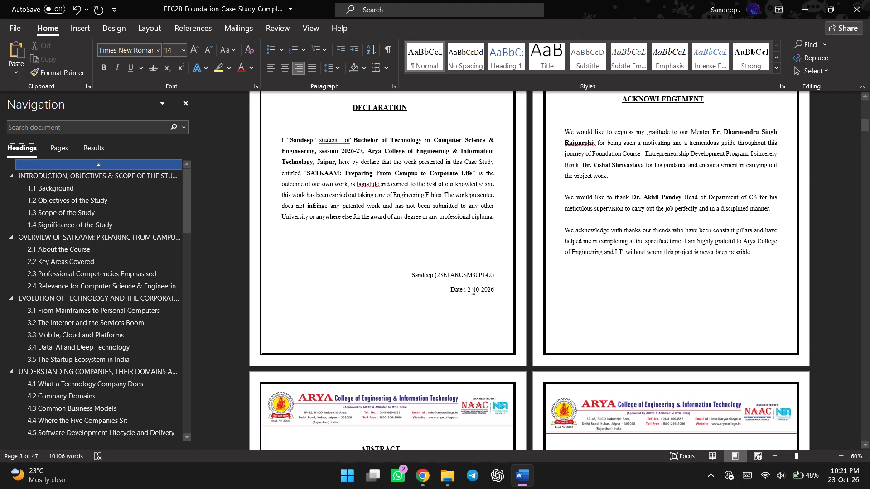
key(5)
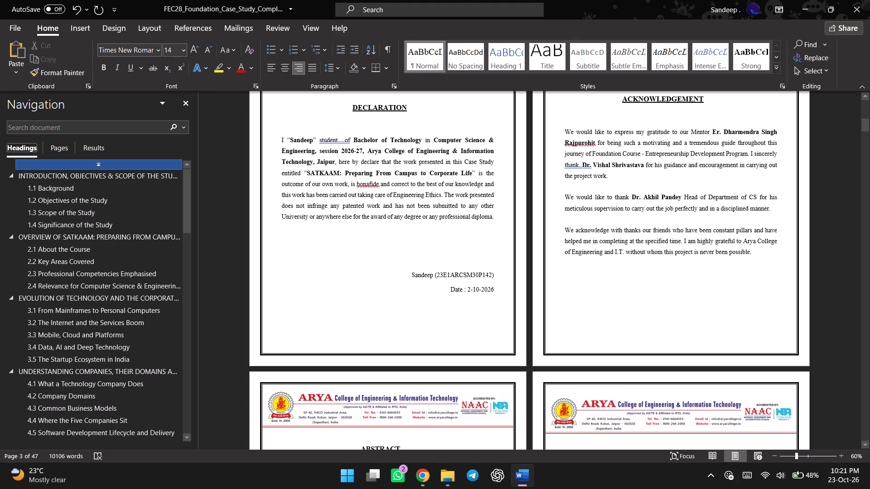
click(472, 288)
key(5)
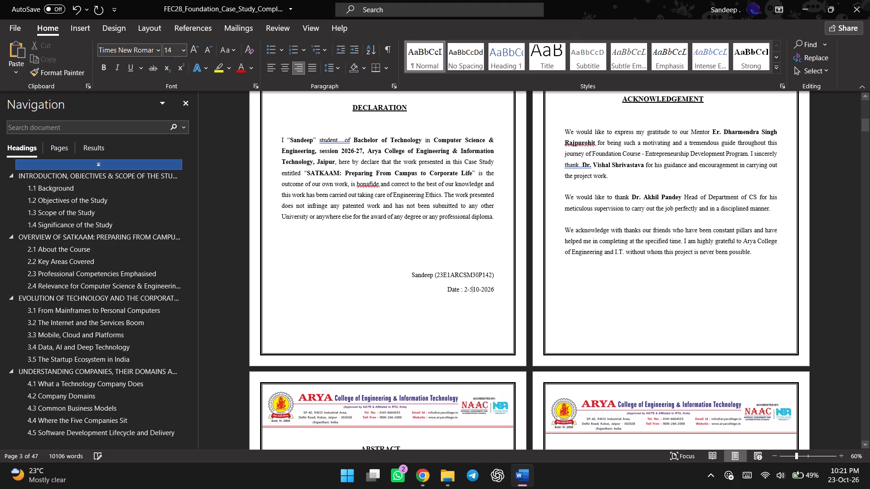
key(BackSpace)
key(BackSpace)
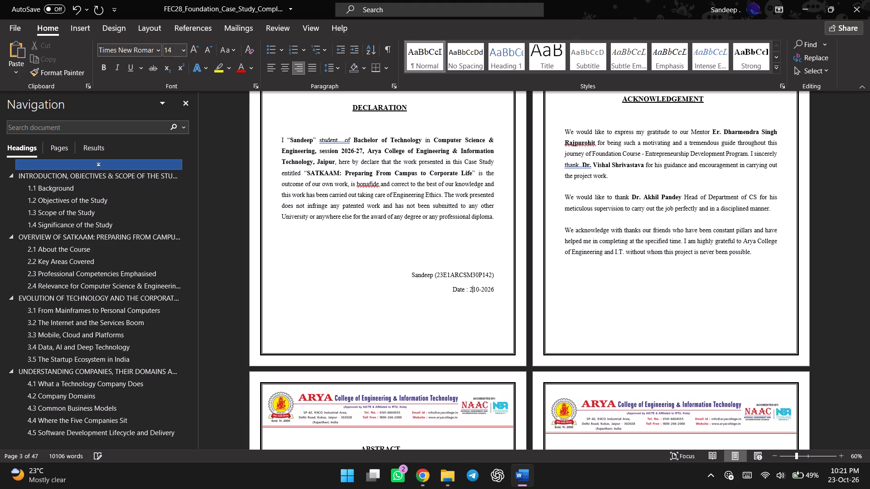
key(5)
scroll(479, 283, down, 1)
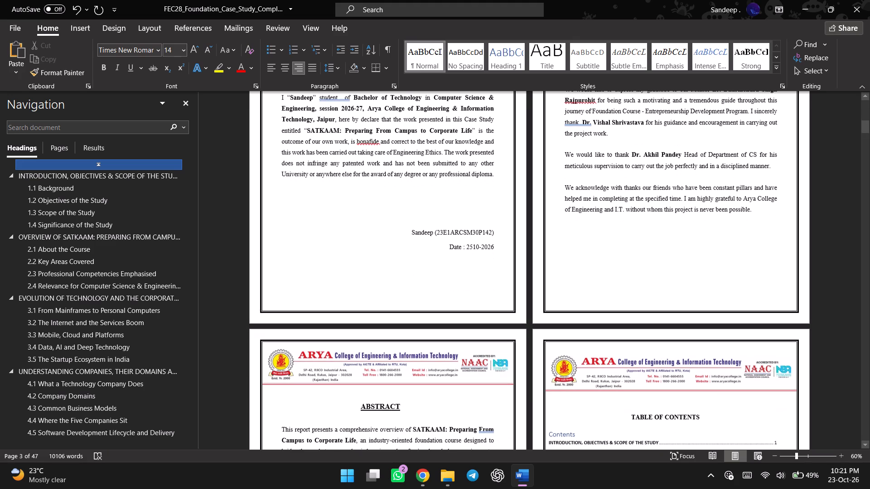
key(minus)
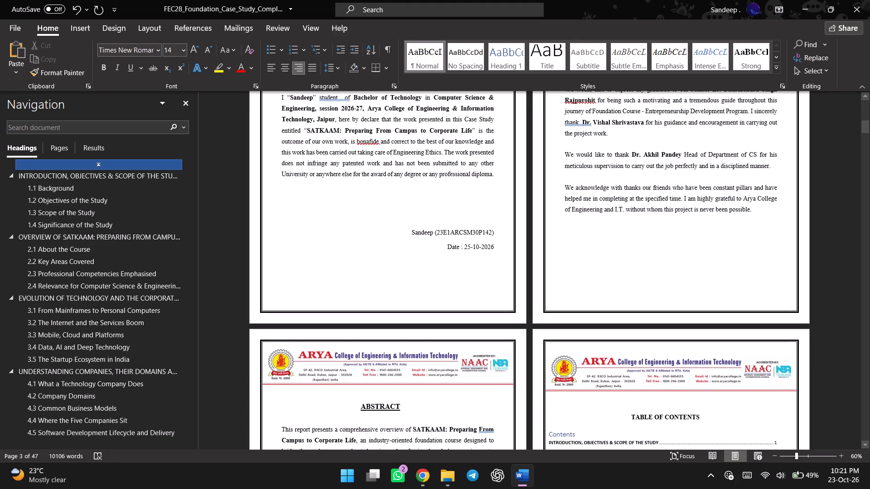
scroll(477, 266, down, 5)
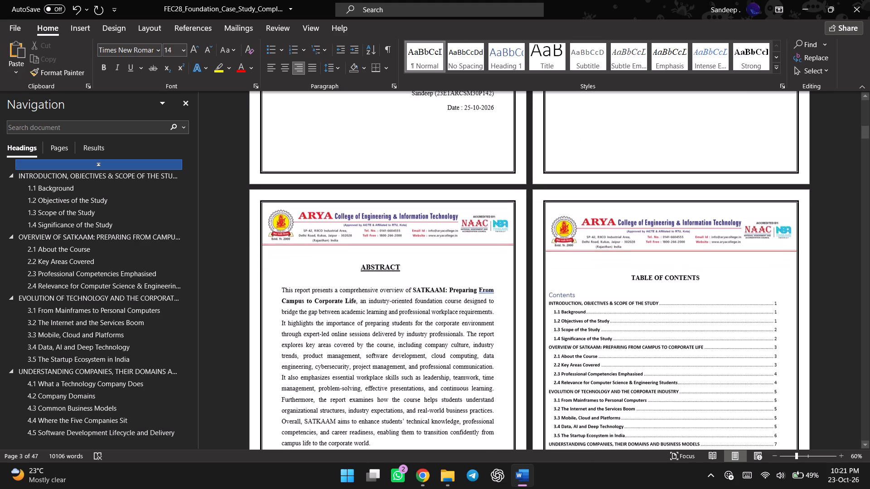
Remove the automatic contents table from under the TABLE OF CONTENTS heading, leaving the numbered chapter list.
click(560, 292)
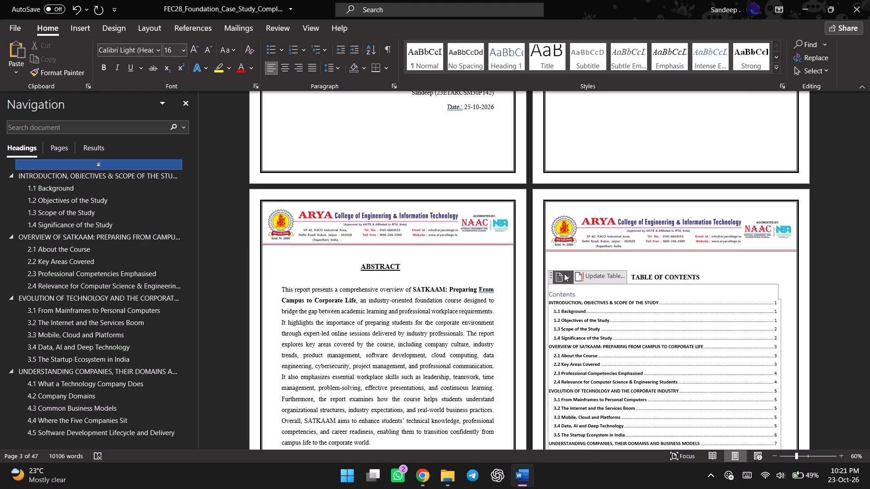
click(566, 276)
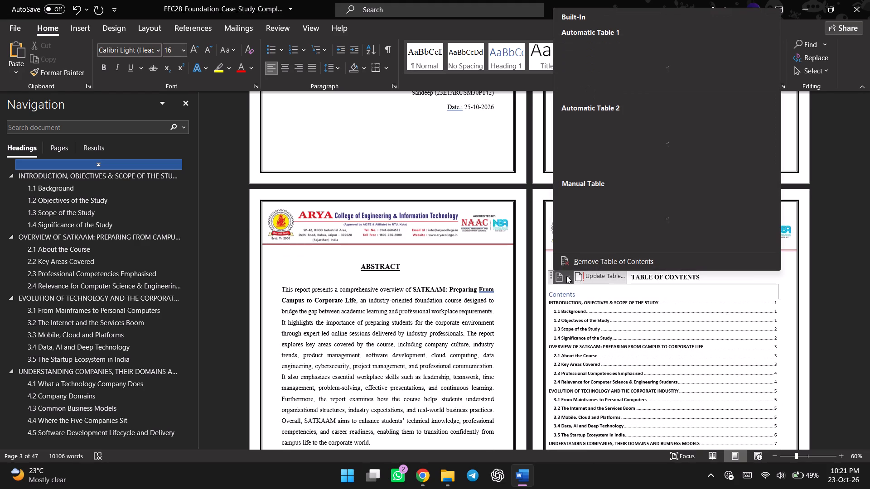
scroll(608, 216, down, 1)
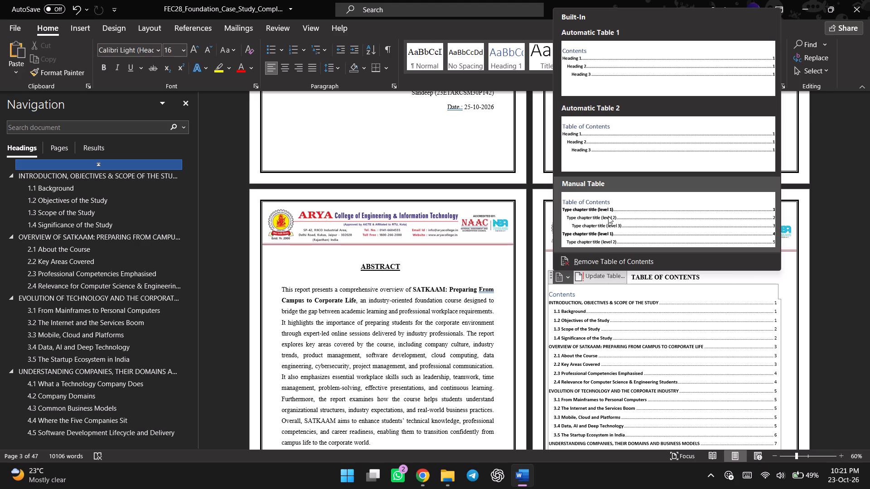
scroll(608, 216, down, 2)
click(595, 257)
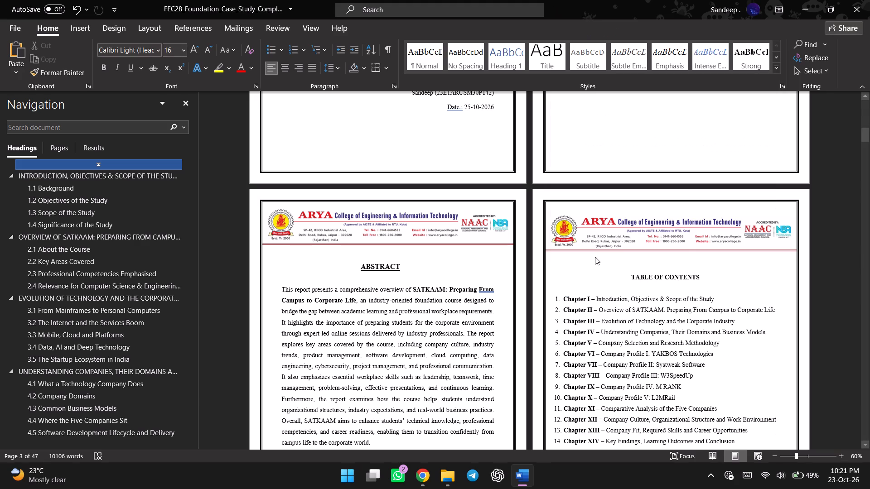
Look through the report from the TABLE OF CONTENTS page to the References, and back to the cover and Certificate pages.
scroll(596, 286, down, 2)
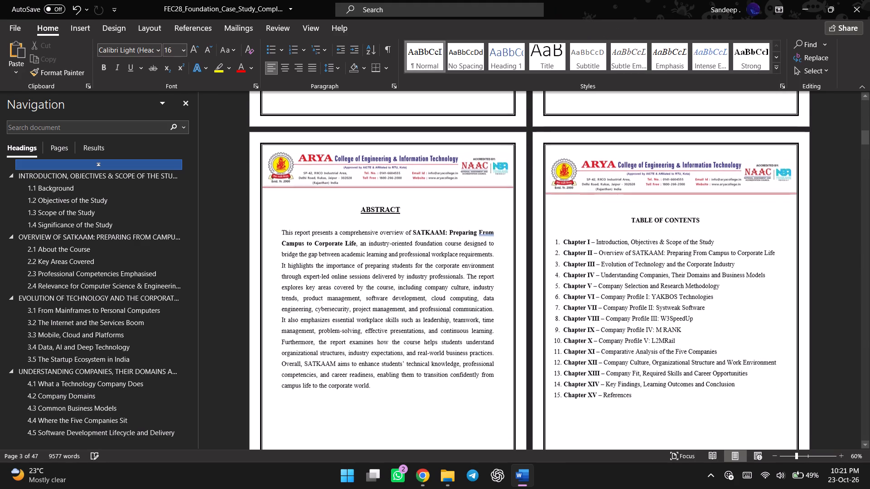
scroll(596, 286, down, 2)
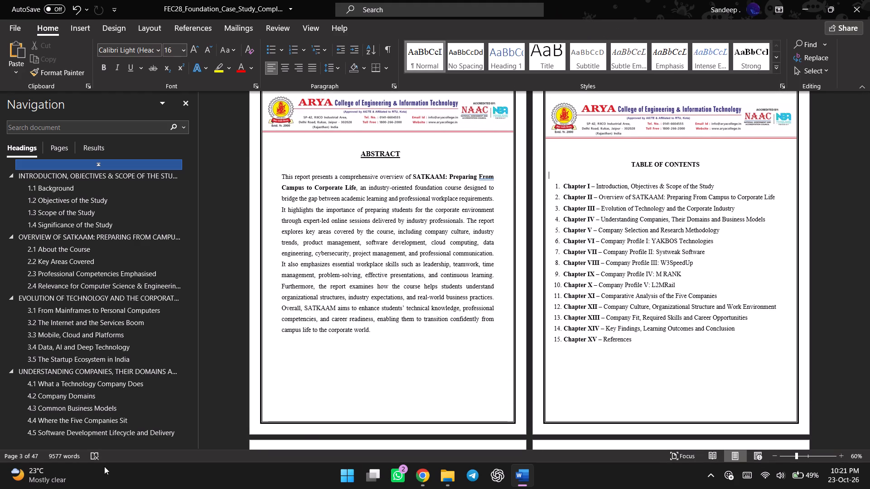
click(40, 460)
click(40, 460)
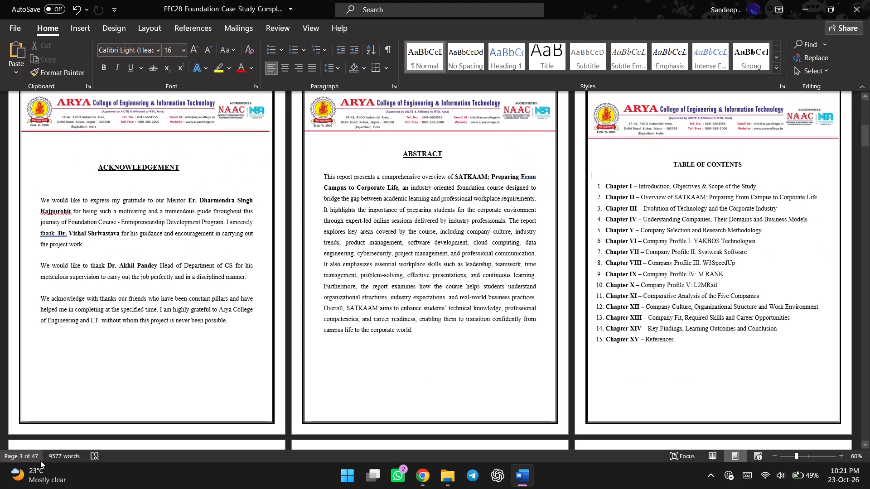
ctrl+scroll(40, 460, down, 12)
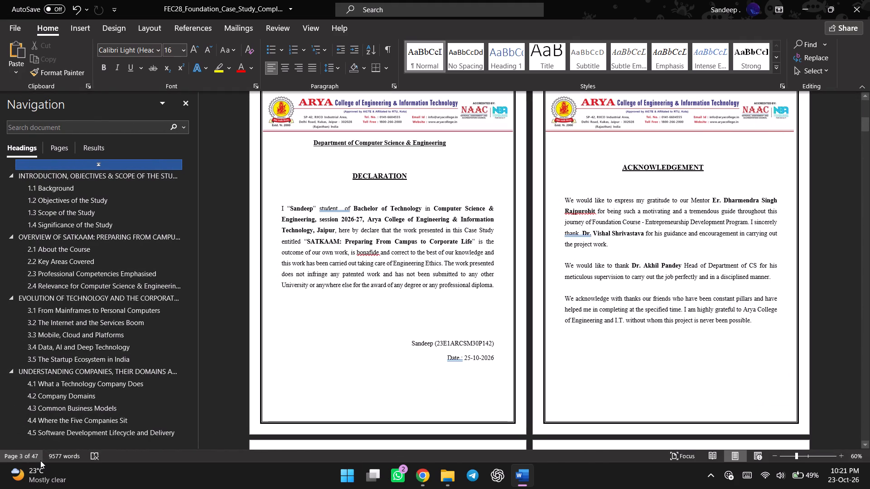
scroll(289, 361, down, 20)
scroll(289, 361, down, 7)
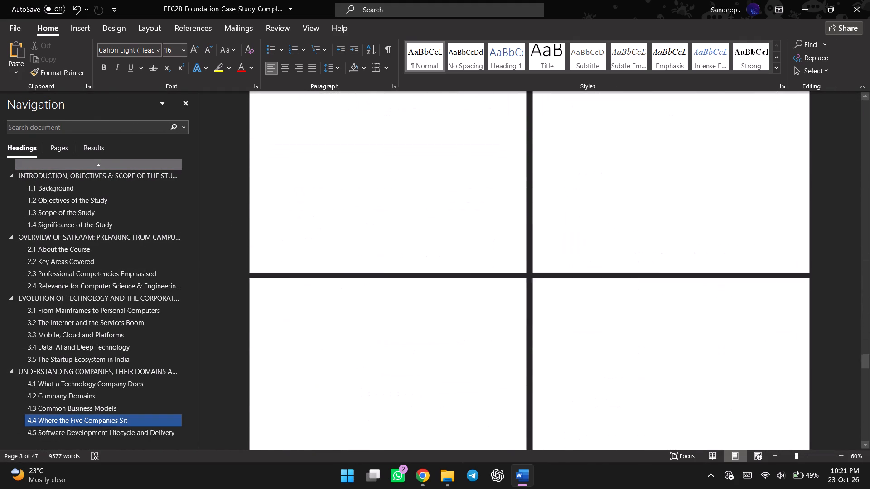
scroll(289, 361, down, 20)
scroll(289, 361, down, 20)
scroll(289, 361, down, 20)
scroll(289, 361, up, 11)
scroll(289, 361, down, 20)
scroll(289, 361, down, 20)
scroll(289, 361, down, 20)
scroll(289, 361, down, 11)
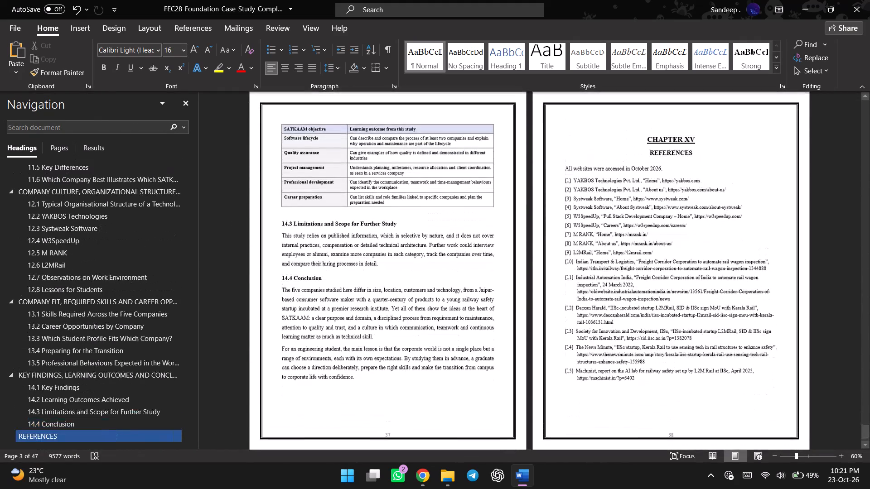
scroll(289, 361, down, 6)
scroll(289, 361, up, 20)
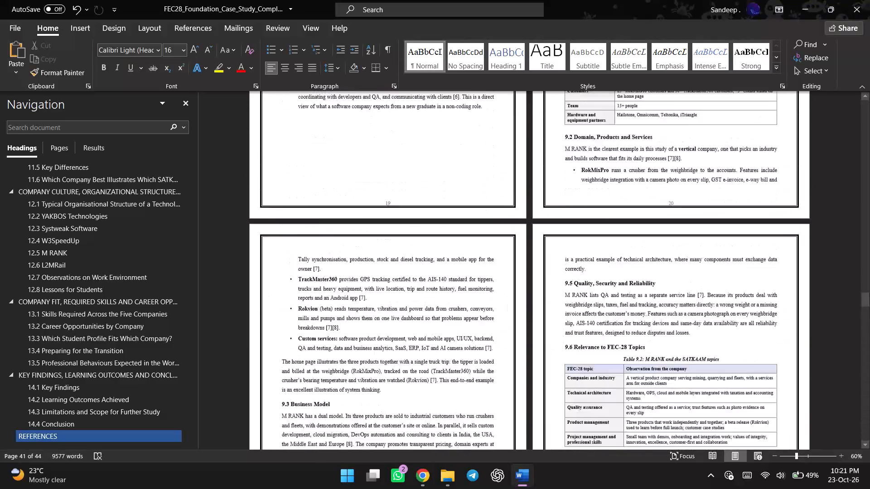
scroll(289, 361, up, 20)
scroll(289, 361, up, 10)
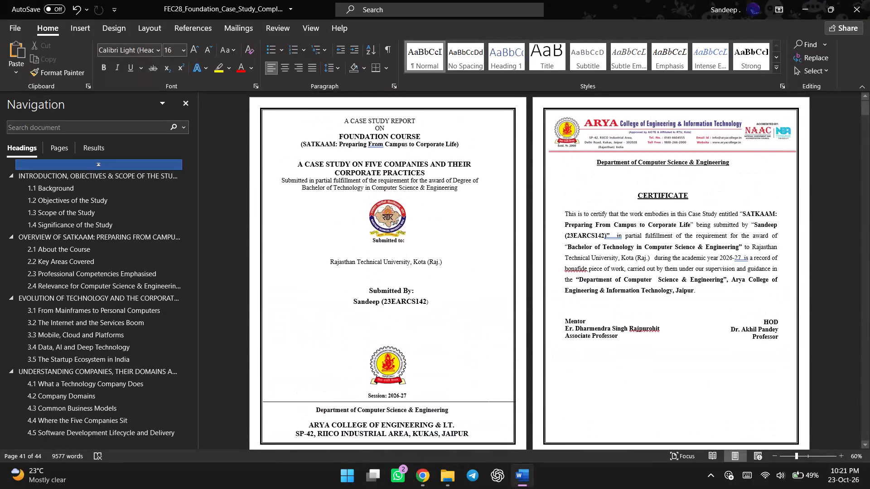
drag(340, 125, 367, 339)
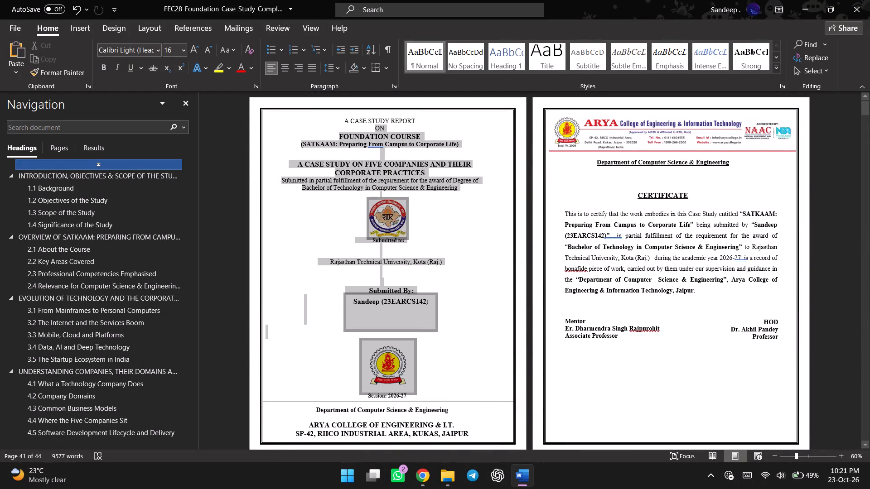
drag(367, 339, 355, 294)
click(355, 294)
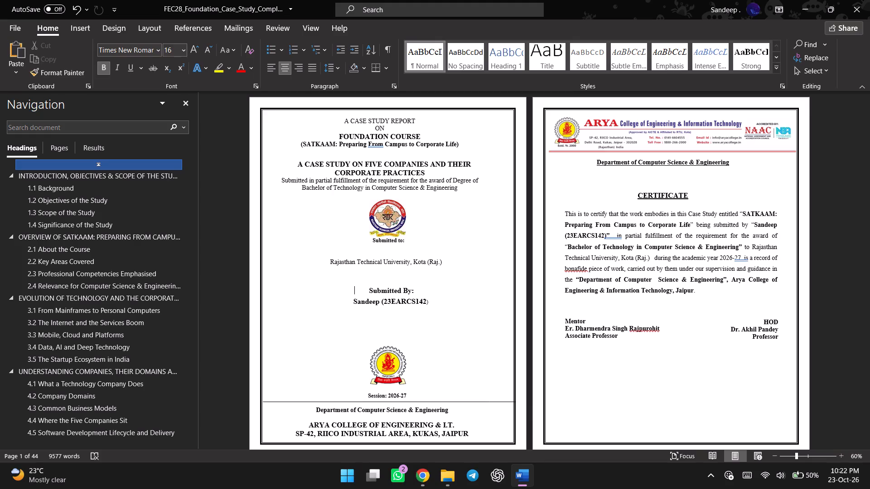
click(21, 33)
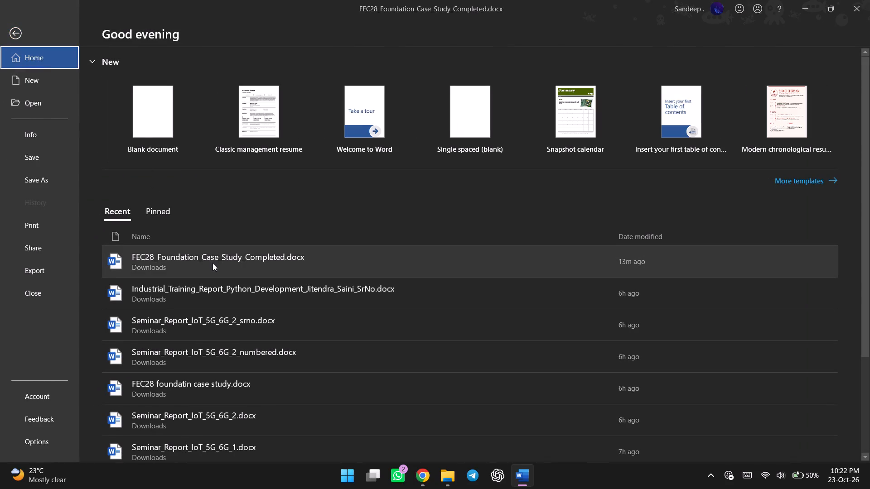
click(37, 186)
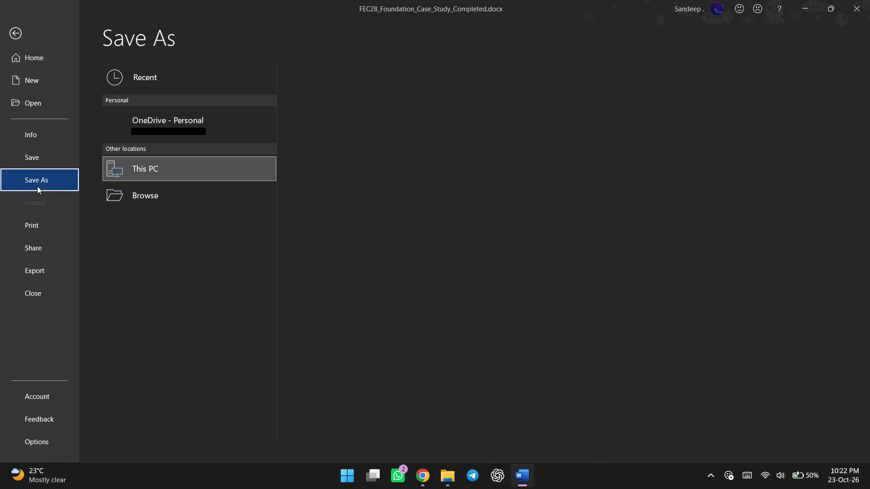
click(382, 127)
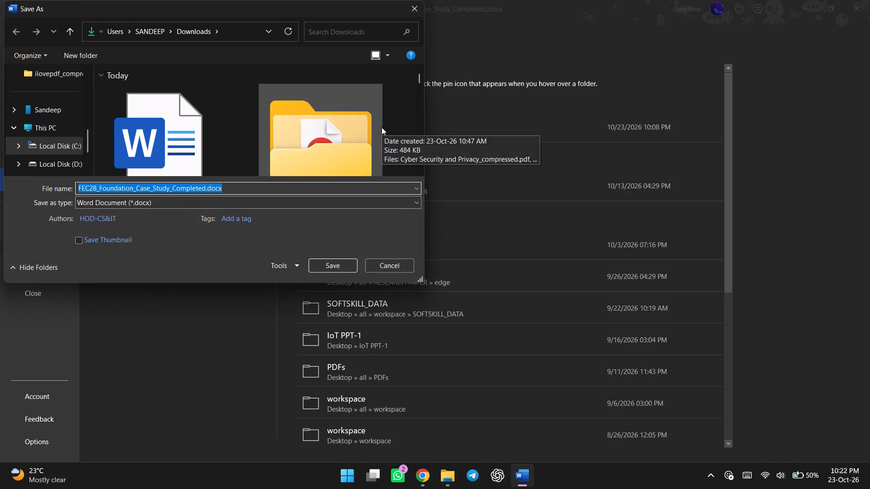
click(205, 188)
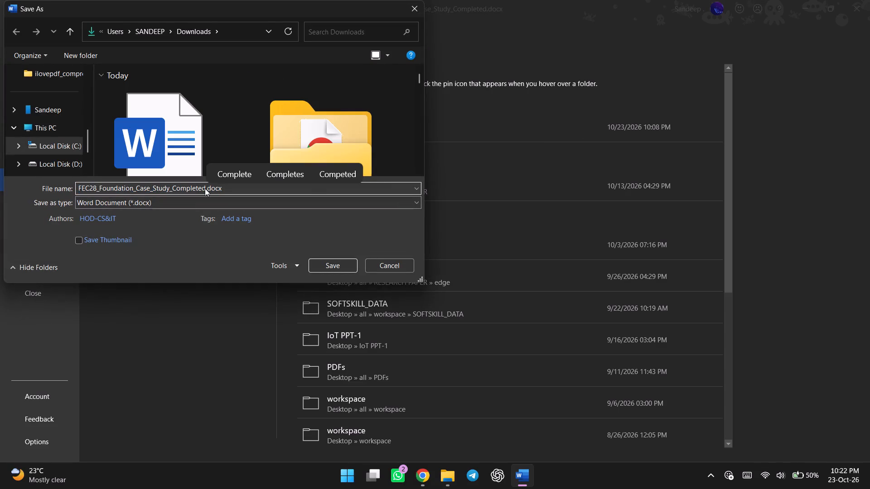
key(BackSpace)
key(BackSpace)
key(BackSpace)
key(BackSpace)
key(BackSpace)
key(BackSpace)
key(BackSpace)
key(BackSpace)
key(BackSpace)
key(BackSpace)
key(BackSpace)
key(BackSpace)
key(BackSpace)
key(BackSpace)
key(BackSpace)
key(BackSpace)
key(BackSpace)
key(BackSpace)
key(BackSpace)
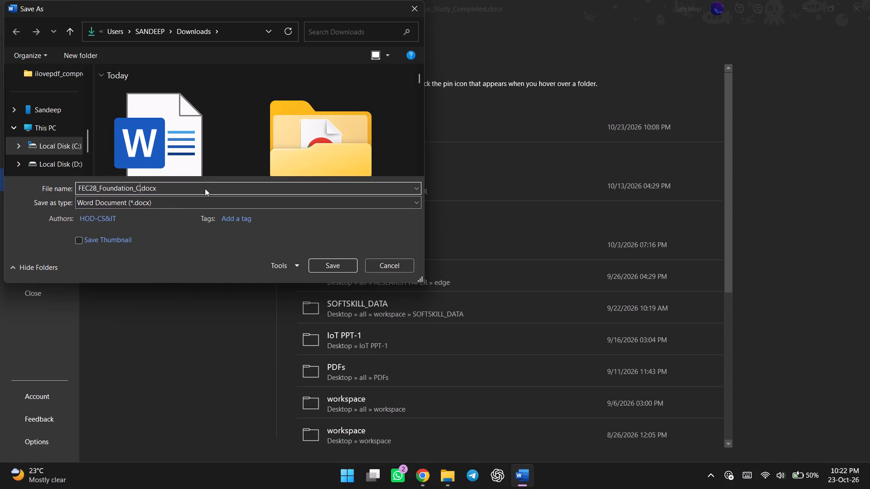
key(BackSpace)
key(BackSpace)
key(BackSpace)
key(BackSpace)
key(BackSpace)
key(BackSpace)
key(BackSpace)
key(BackSpace)
key(BackSpace)
key(BackSpace)
key(BackSpace)
key(BackSpace)
text(Sa)
text(ndeep)
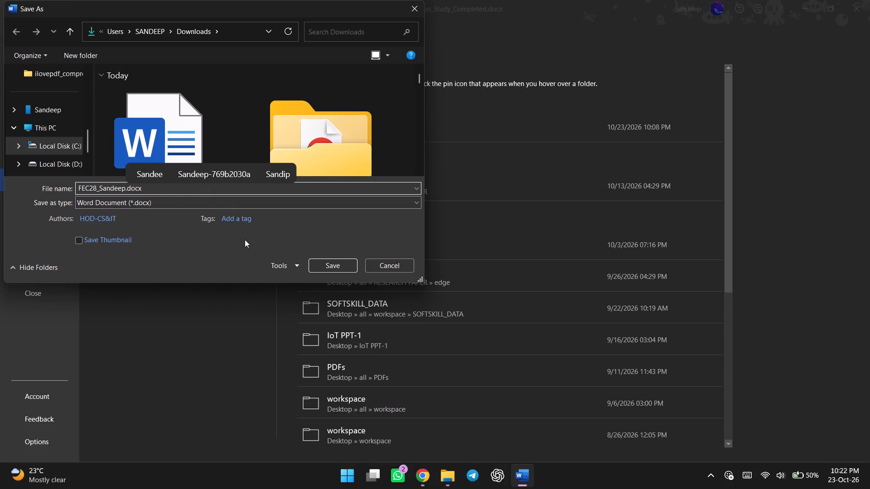
click(320, 261)
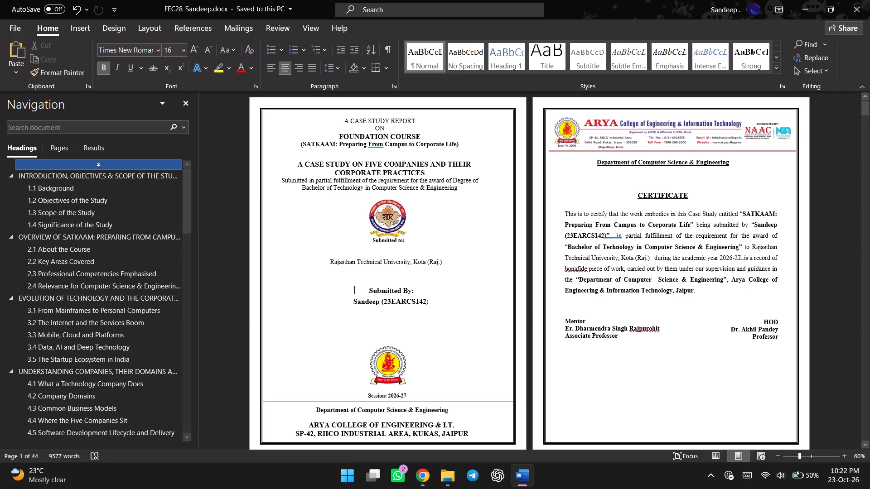
Save the report as a PDF named FEC28_Sandeep in the Downloads folder.
click(20, 34)
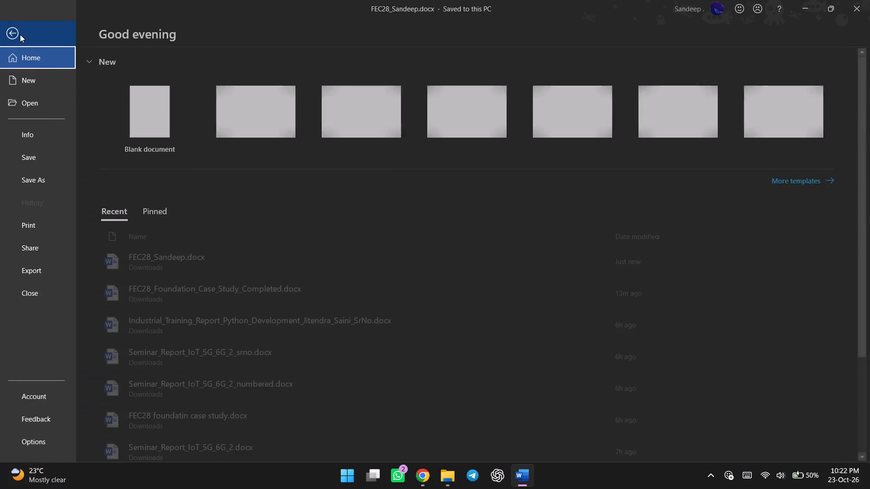
click(43, 180)
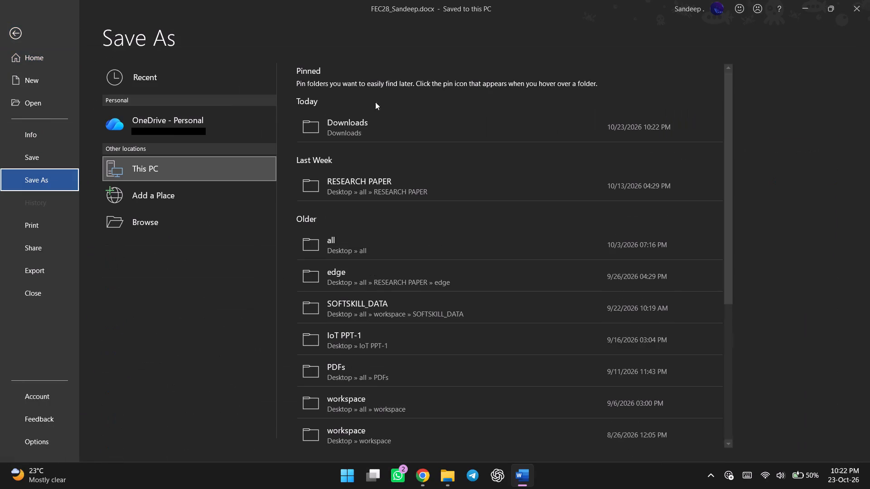
click(381, 113)
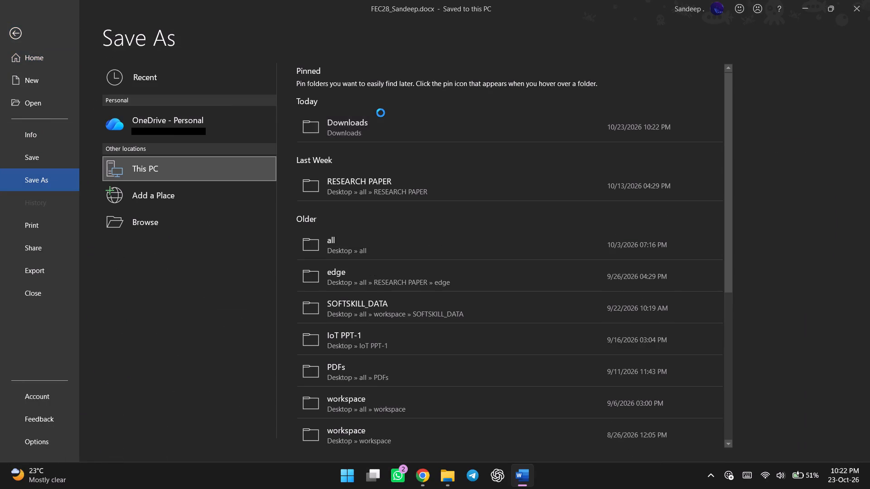
click(198, 203)
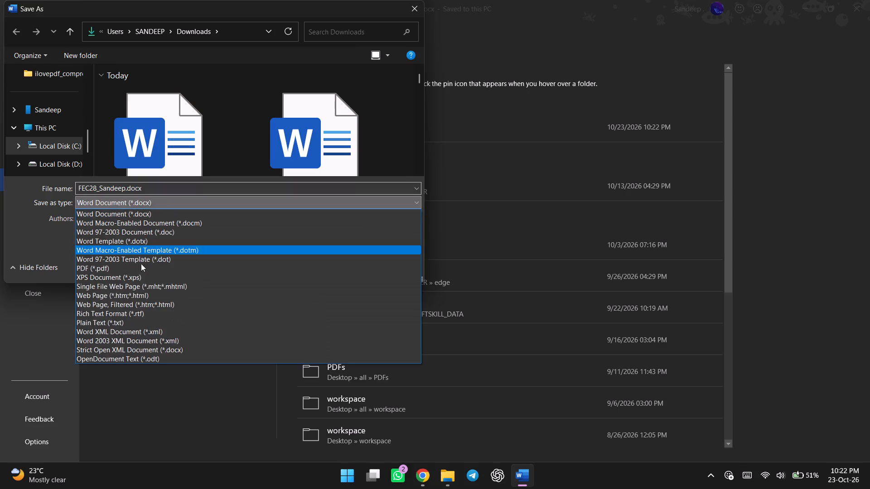
click(135, 271)
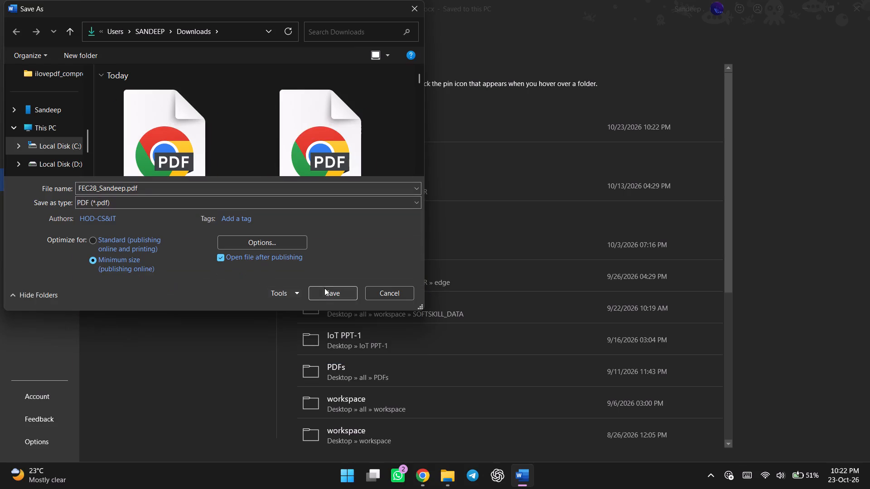
click(320, 293)
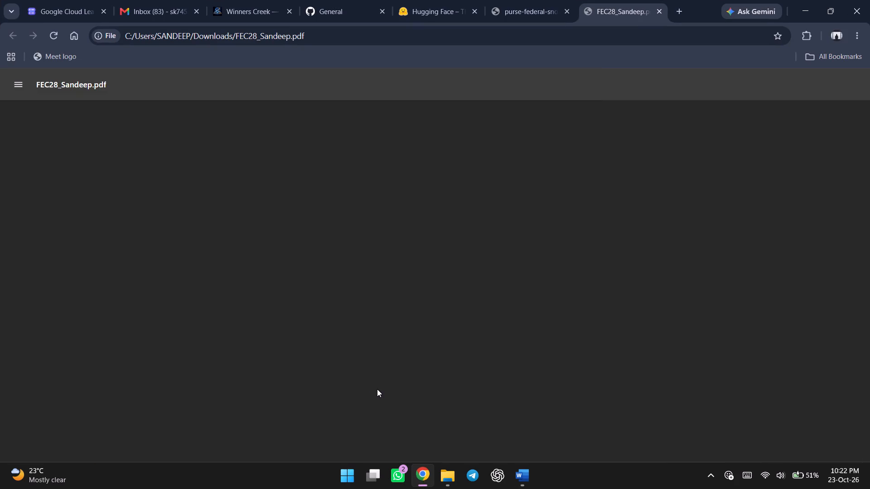
Examine the exported PDF in Chrome, from the cover page and Certificate through the chapters to the References page.
scroll(377, 389, down, 4)
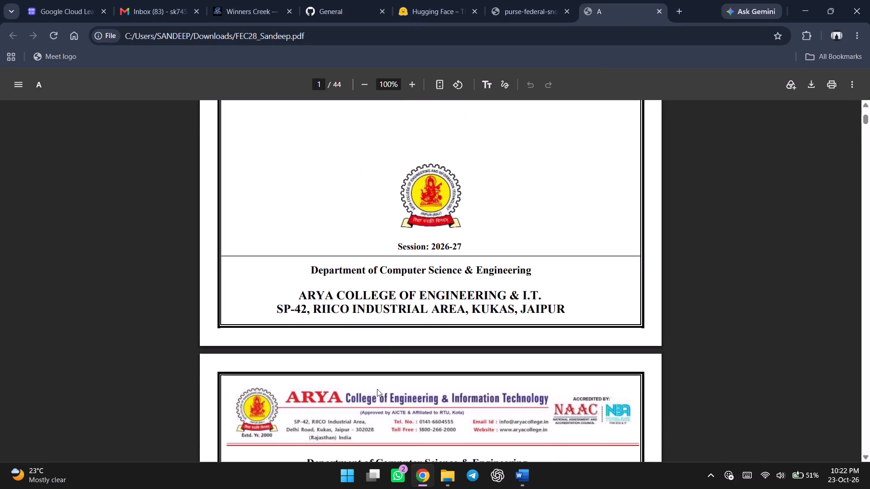
scroll(377, 389, up, 2)
scroll(377, 389, down, 1)
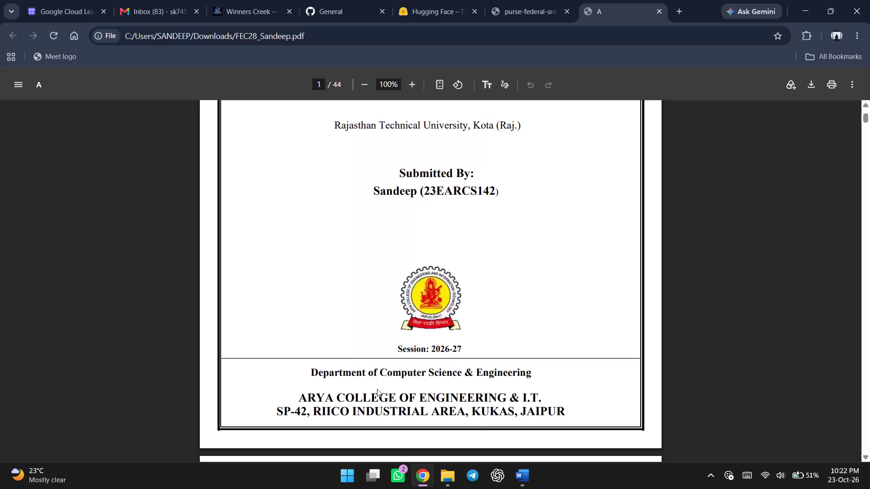
scroll(377, 389, down, 5)
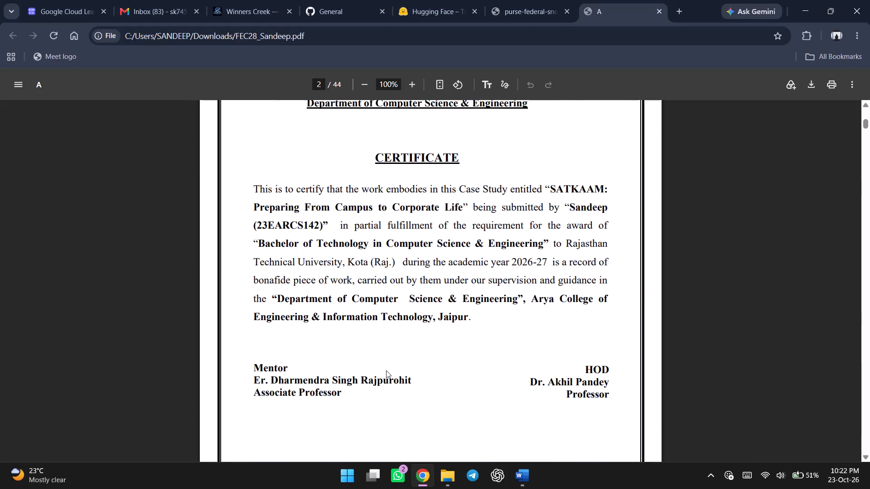
scroll(430, 349, down, 1)
scroll(430, 349, up, 1)
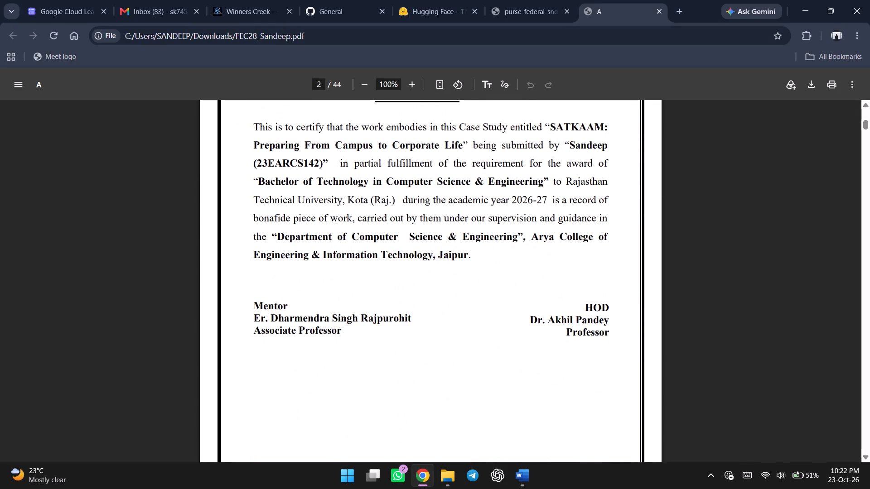
scroll(362, 225, down, 14)
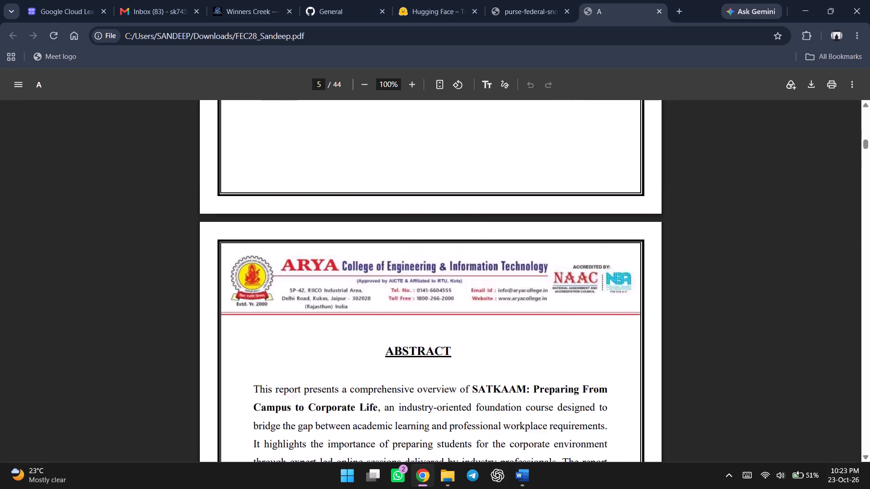
scroll(362, 225, down, 9)
scroll(495, 243, down, 16)
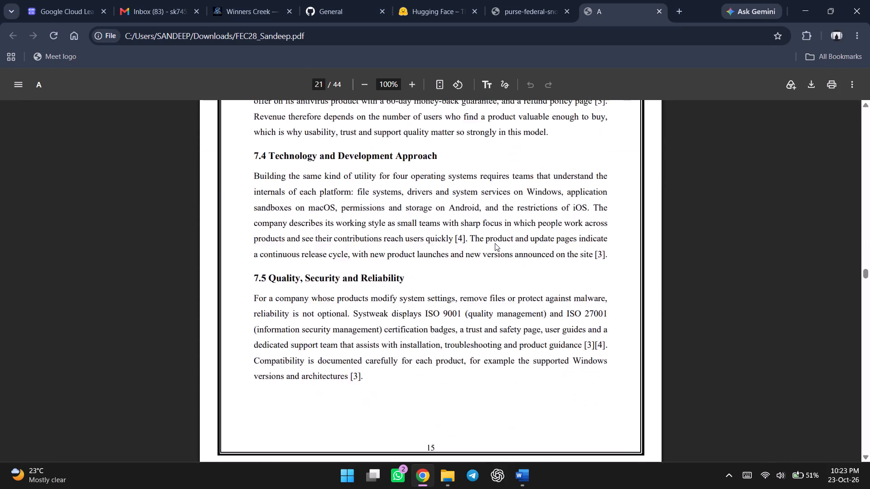
scroll(495, 243, down, 20)
scroll(495, 243, down, 10)
scroll(495, 243, left, 4)
scroll(495, 243, down, 5)
scroll(495, 243, up, 1)
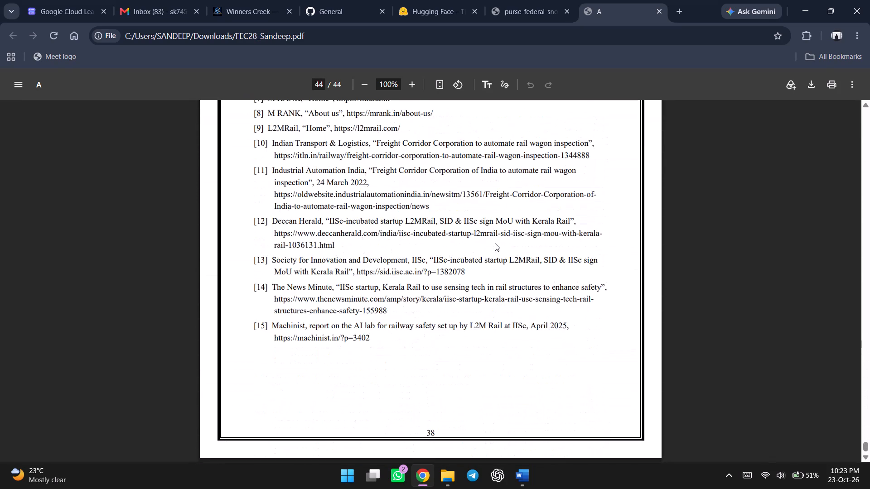
Examine the PDF's References page, from the first website entry to the last, and go back toward Chapter XIV.
scroll(495, 243, up, 2)
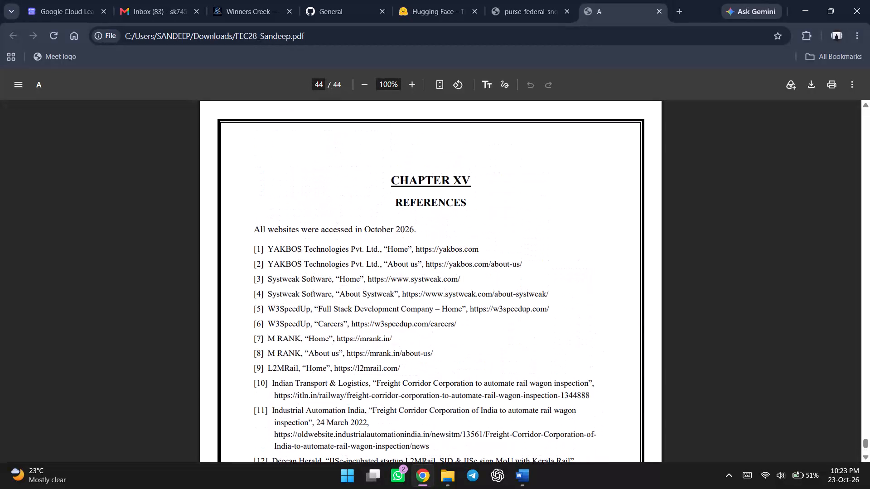
drag(247, 228, 307, 329)
click(307, 329)
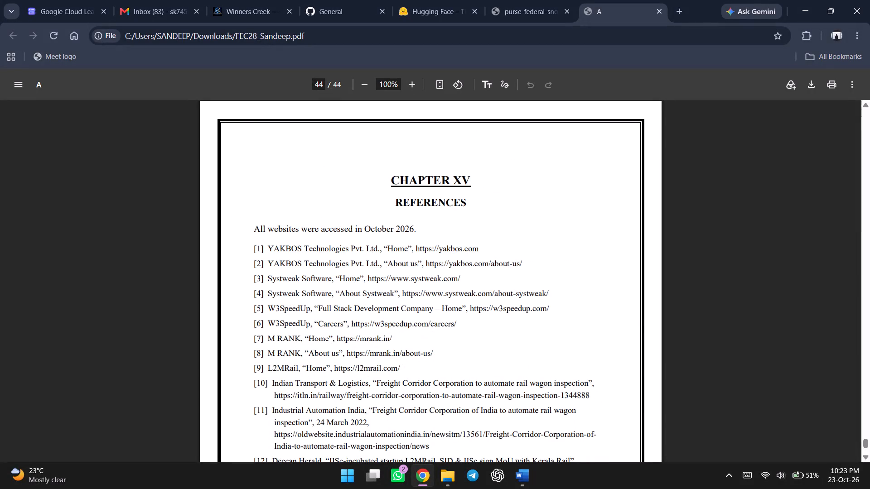
drag(251, 229, 280, 289)
click(280, 289)
drag(389, 250, 483, 245)
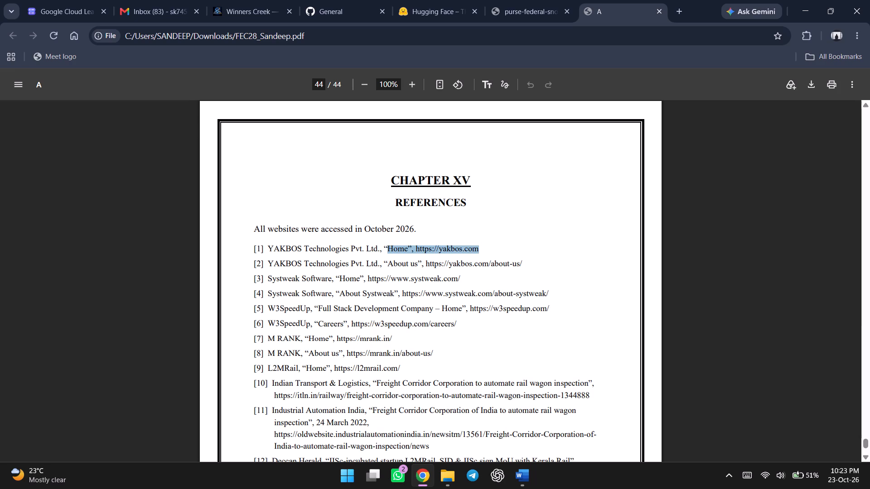
drag(483, 245, 488, 245)
scroll(488, 245, down, 1)
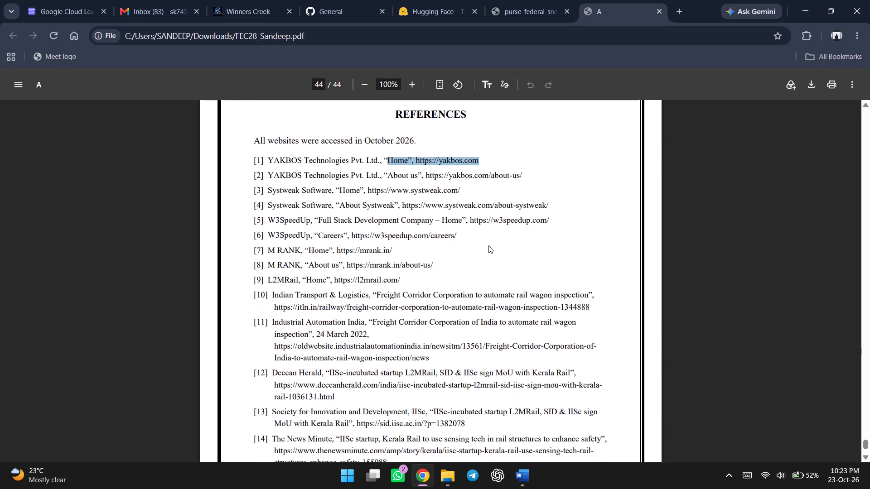
scroll(488, 245, down, 3)
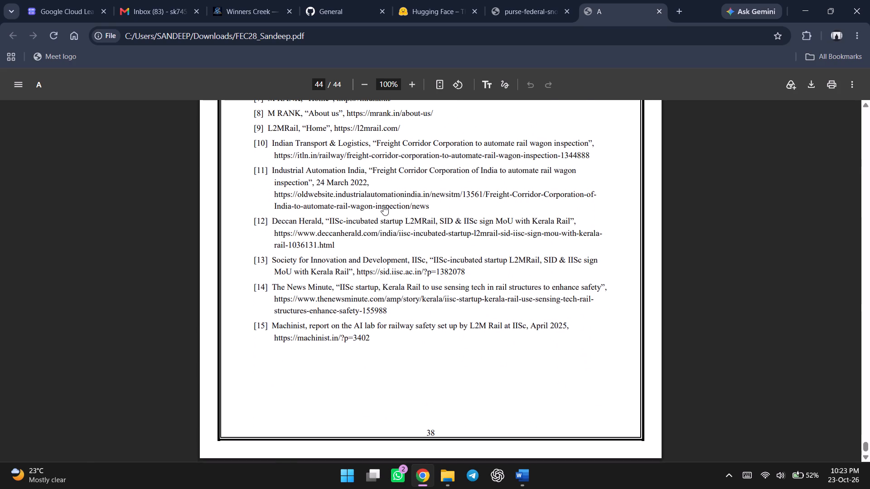
scroll(329, 205, up, 7)
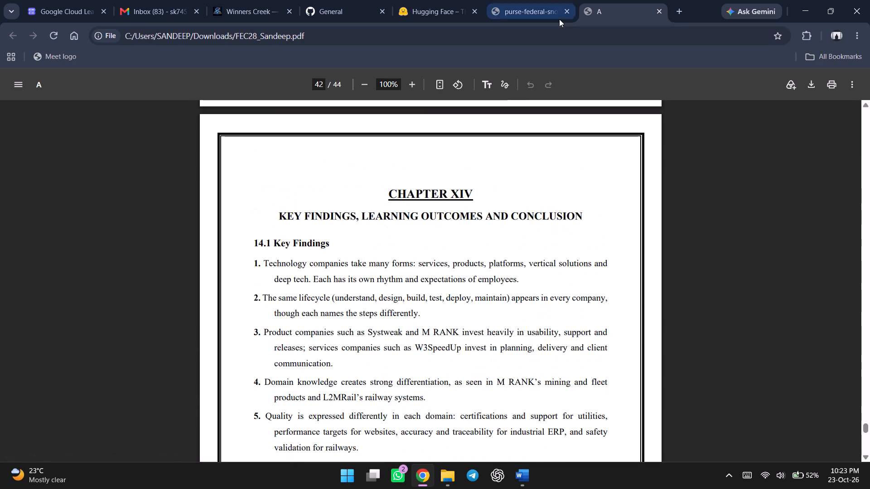
Minimize the PDF's browser window, and close the FEC28_Sandeep document in Word and the Downloads folder window.
click(807, 13)
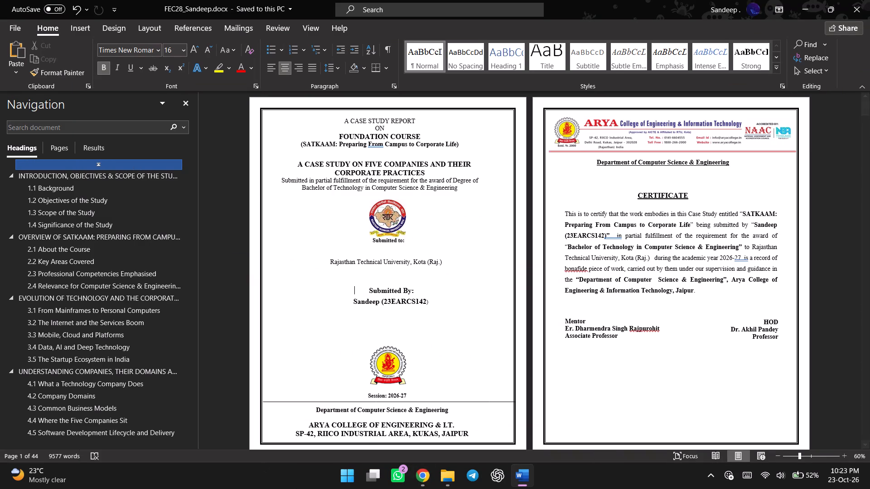
click(869, 0)
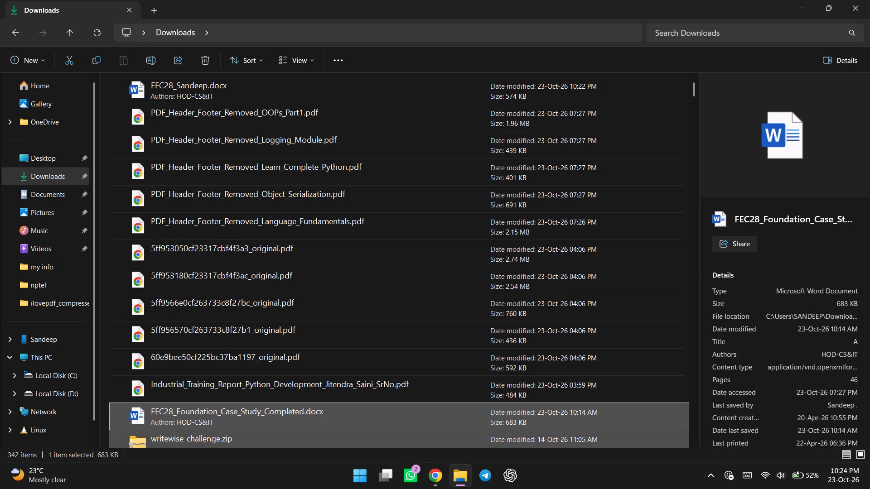
click(869, 3)
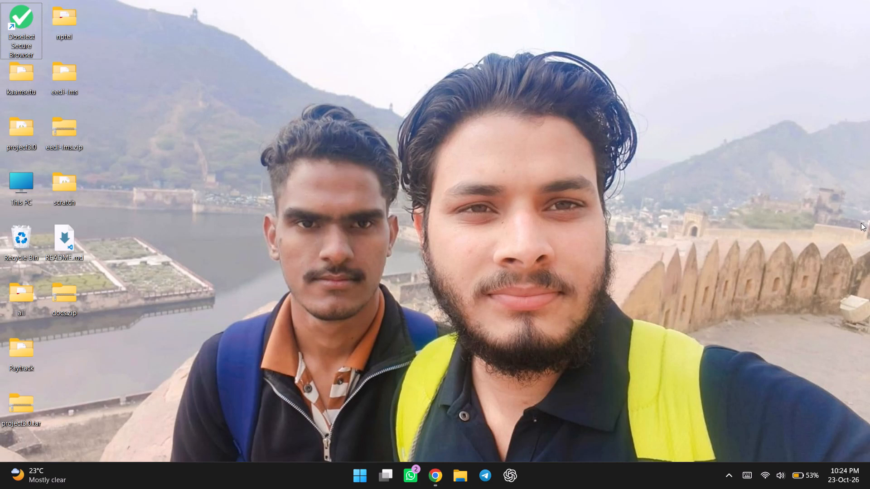
Open the Shut Down Windows dialog from the desktop.
key(alt+F4)
key(alt+F4)
key(alt+F4)
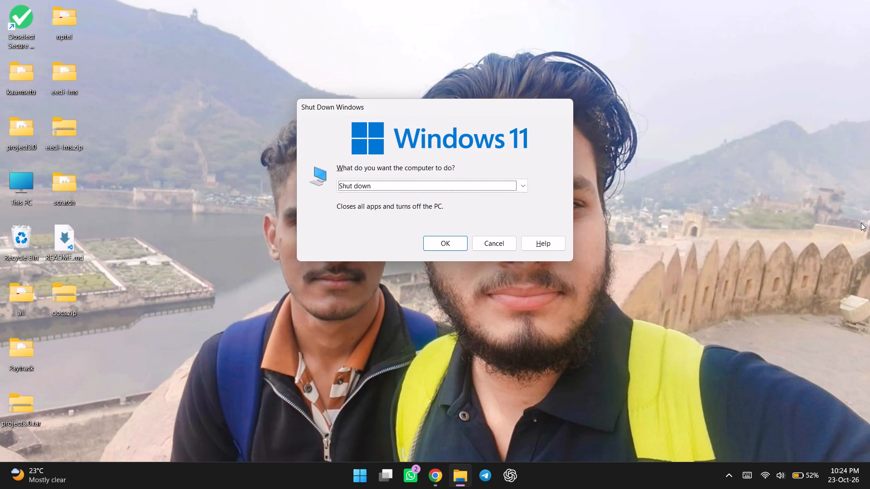